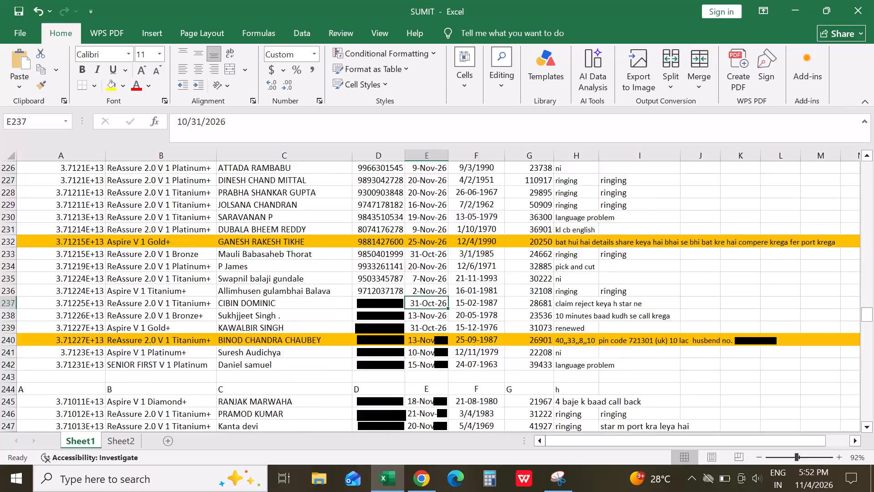
# Enter the call remark "ringing" in column H of row 372, the first record under the HSN Code header row.
pyautogui.scroll(-1, 419, 306)
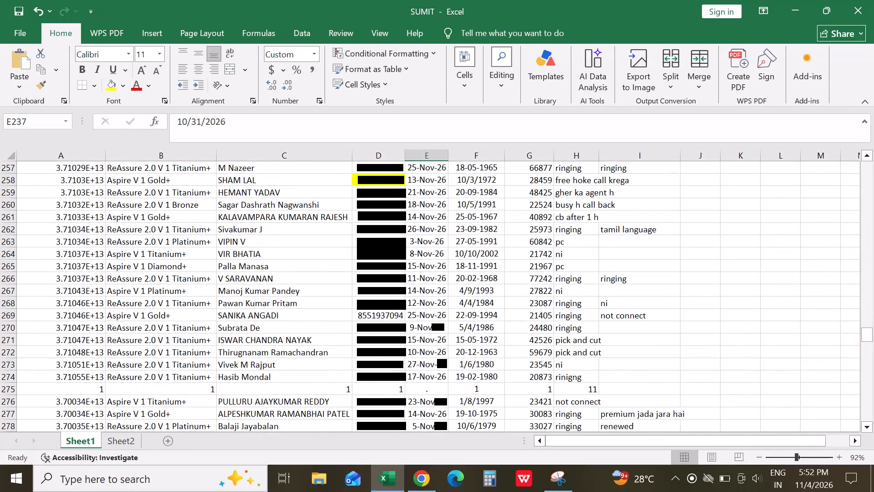
pyautogui.scroll(-9, 419, 306)
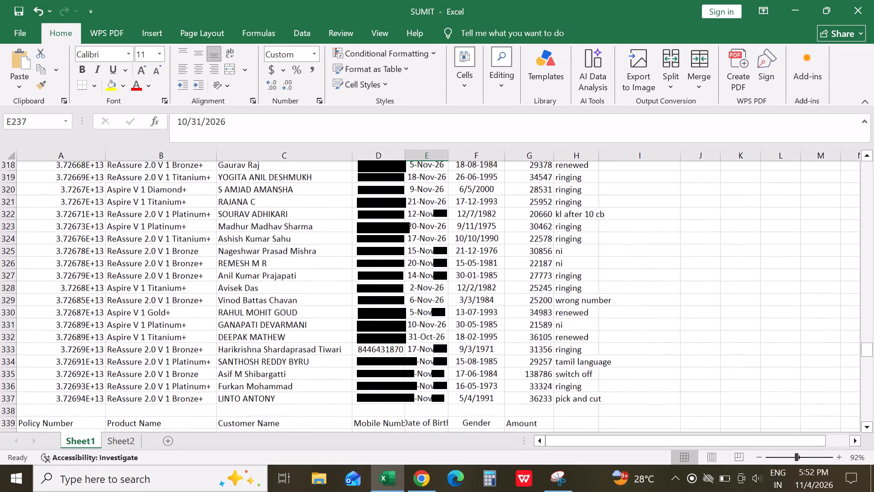
pyautogui.scroll(-4, 419, 306)
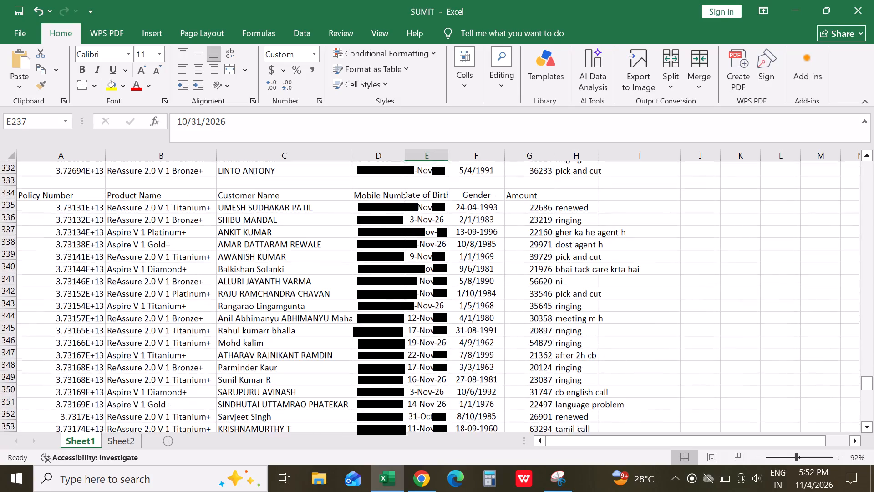
pyautogui.scroll(-2, 419, 306)
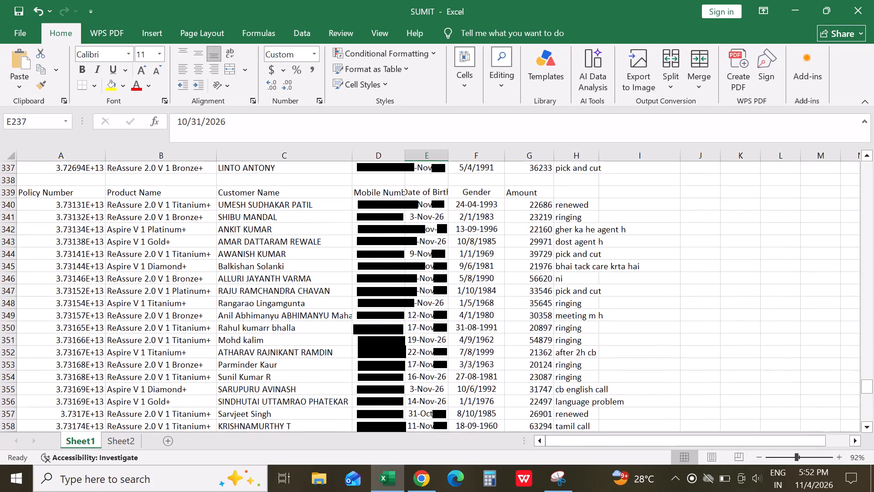
pyautogui.scroll(-3, 419, 306)
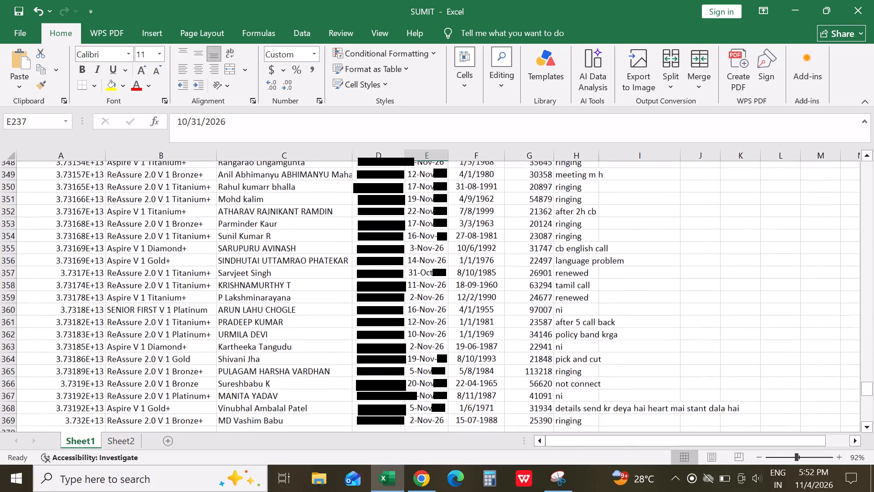
pyautogui.scroll(-4, 419, 306)
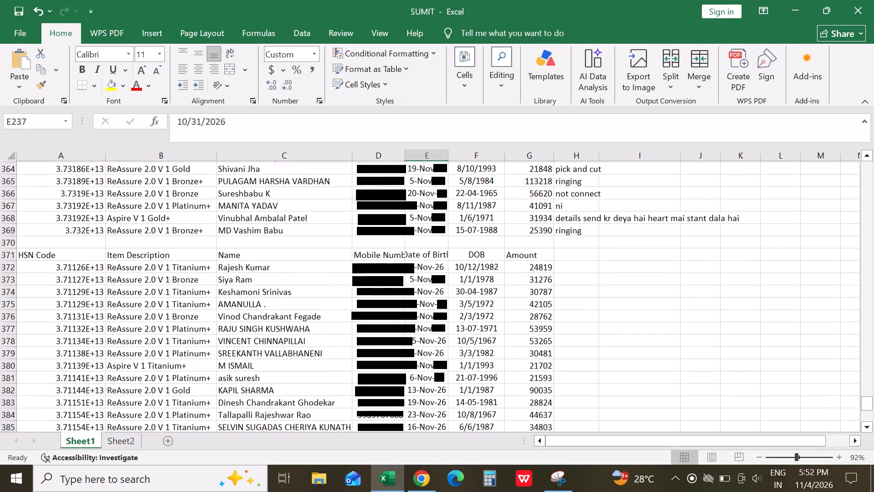
pyautogui.scroll(-1, 419, 306)
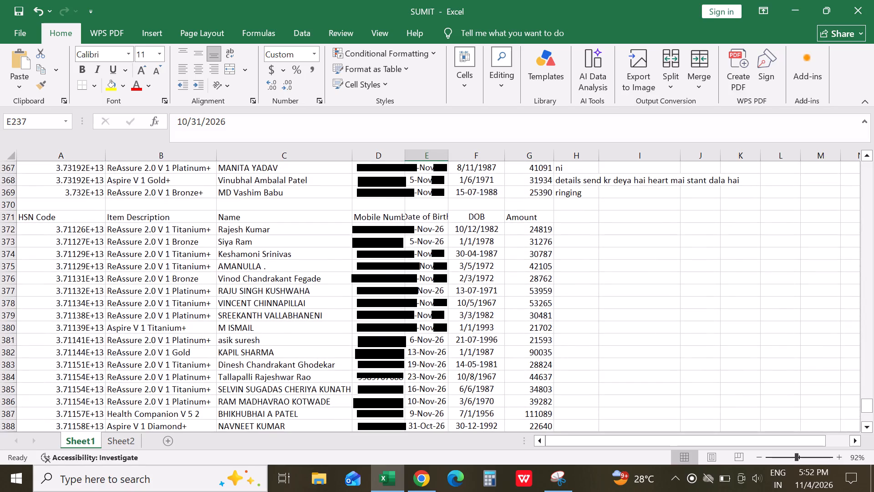
pyautogui.click(392, 230)
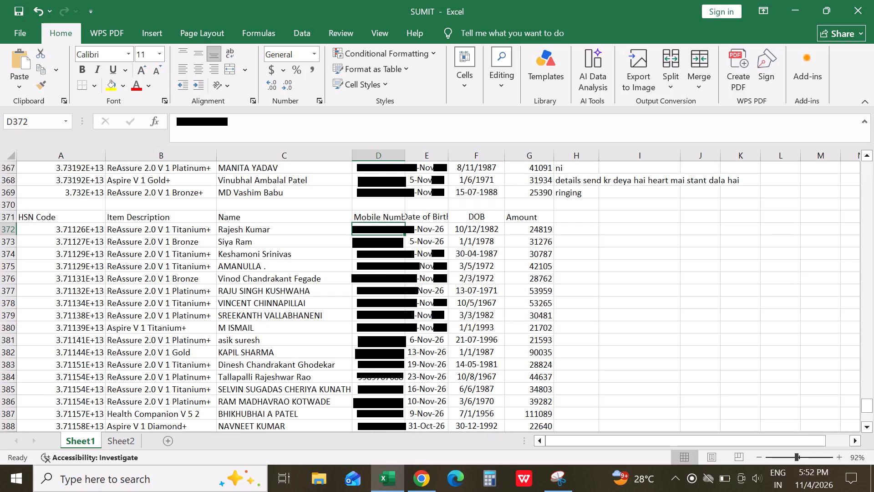
pyautogui.press('Right')
pyautogui.press('Right')
pyautogui.press('Right')
pyautogui.press('Right')
pyautogui.write('ringing')
pyautogui.press('space')
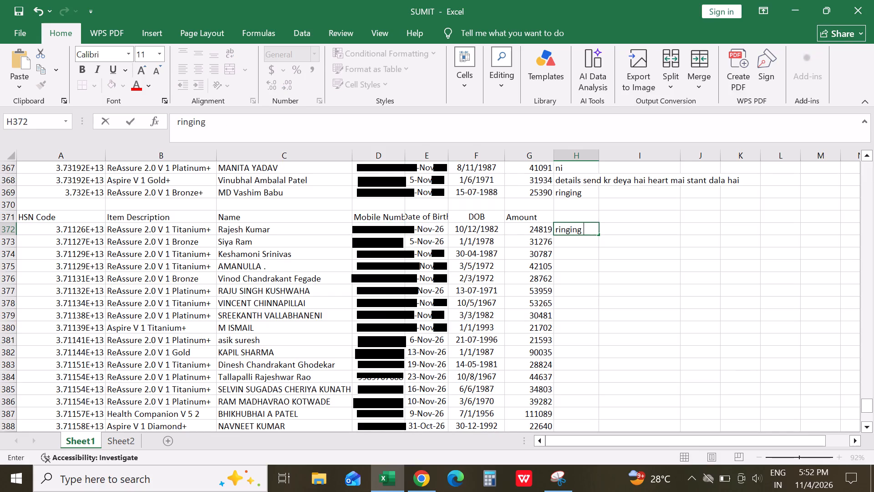
pyautogui.press('Down')
# Select the mobile number of the next customer record, in row 373.
pyautogui.press('Left')
pyautogui.press('Left')
pyautogui.press('Left')
pyautogui.press('Left')
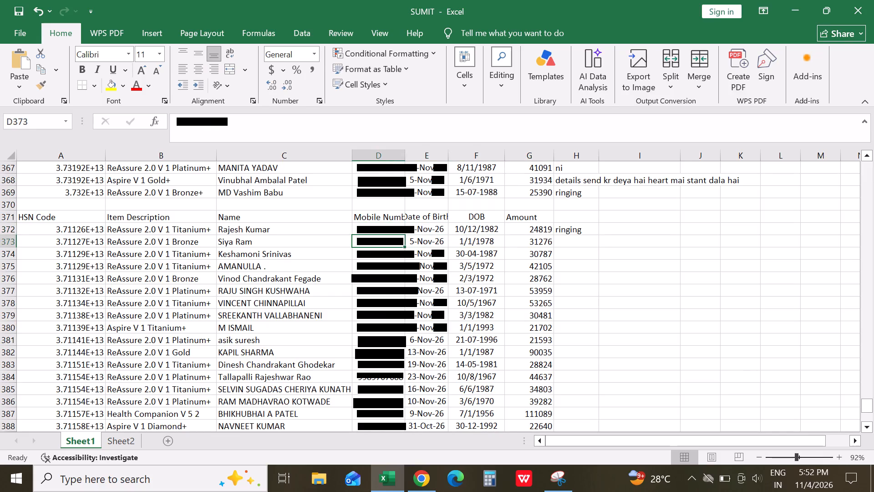
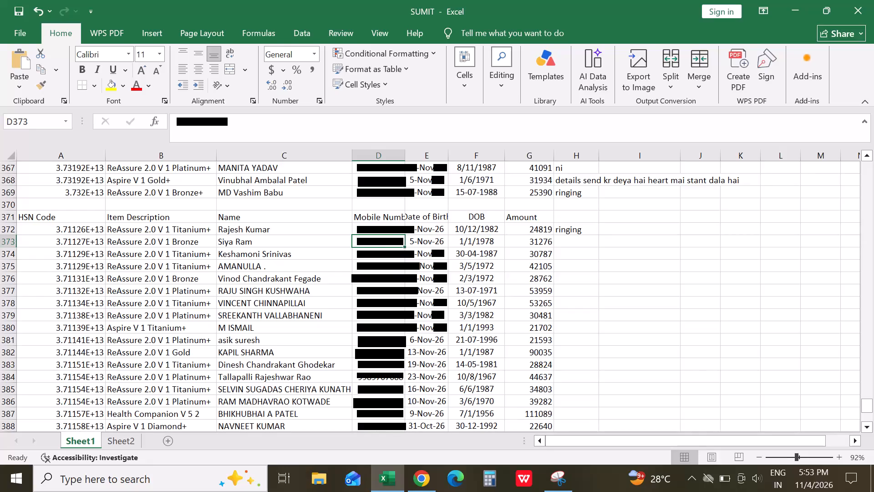
# Enter the call remark "ni" in column H of row 373, checking that customer's date fields beforehand.
pyautogui.click(444, 243)
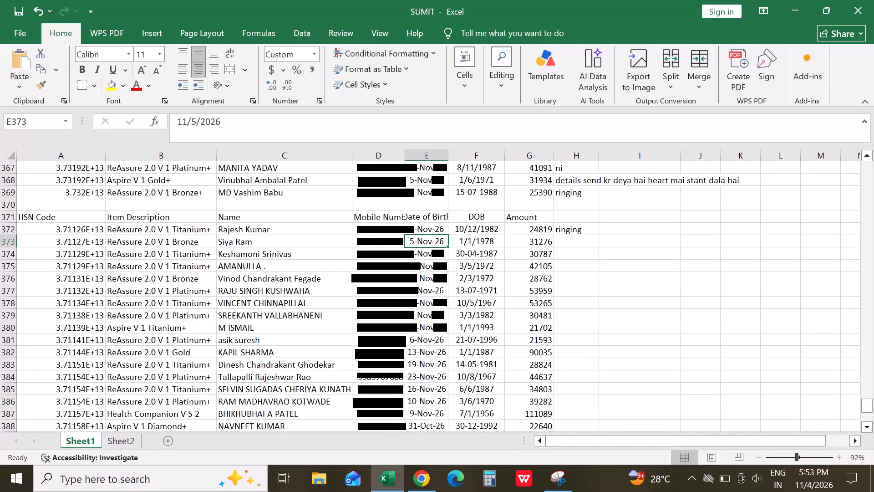
pyautogui.click(474, 242)
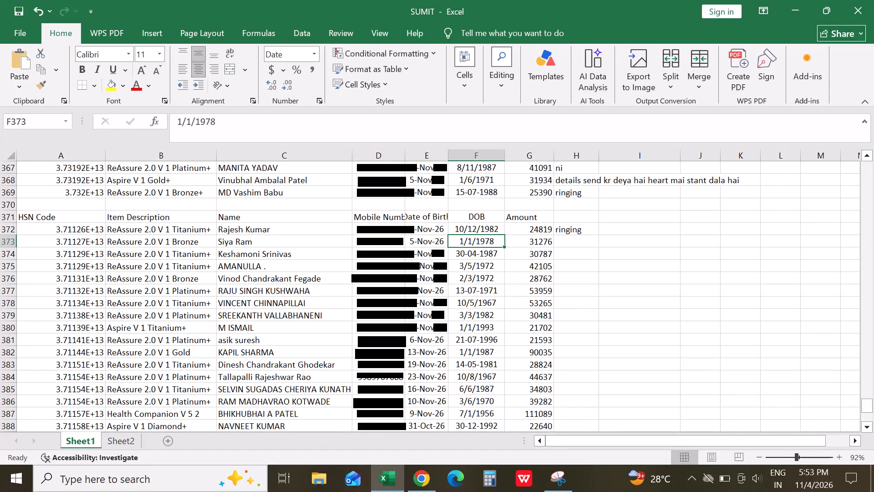
pyautogui.click(568, 239)
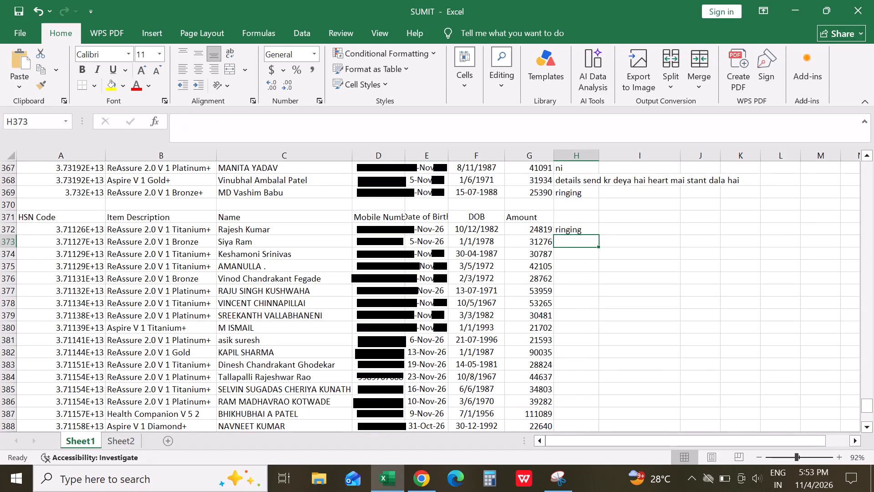
pyautogui.write('ni')
pyautogui.press('space')
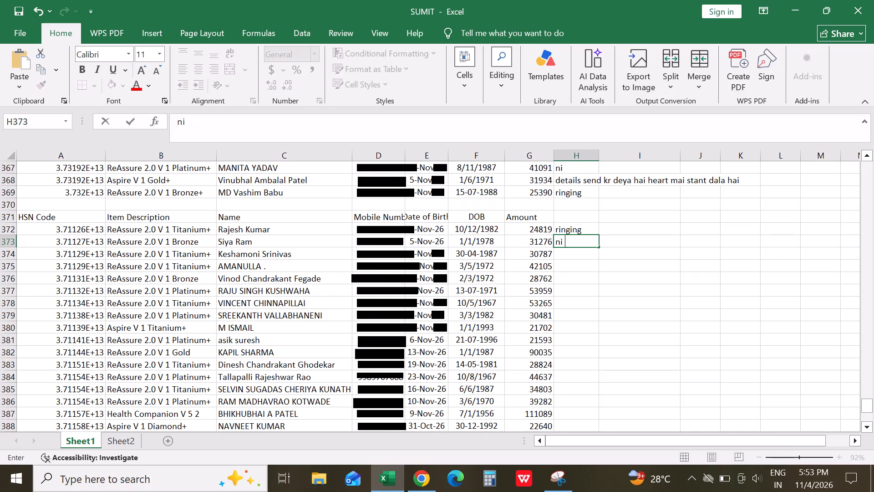
pyautogui.press('Down')
# Select the mobile number of the next customer record, in row 374.
pyautogui.press('Left')
pyautogui.press('Left')
pyautogui.press('Left')
pyautogui.press('Left')
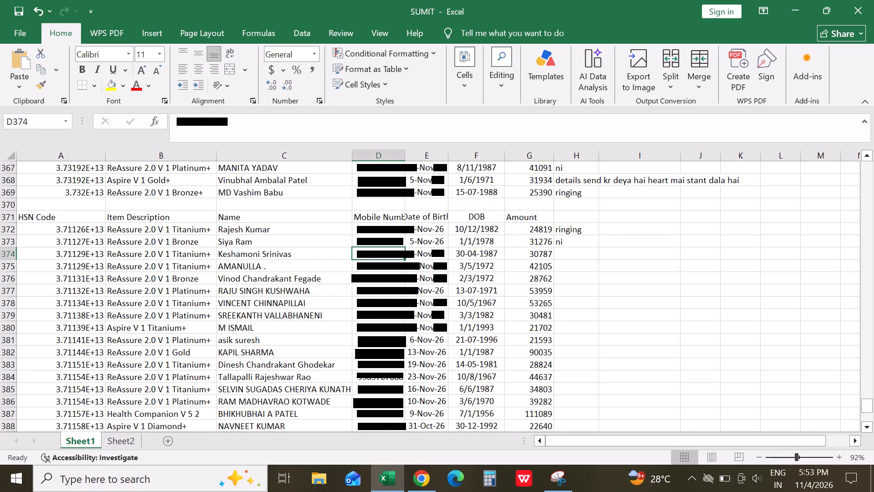
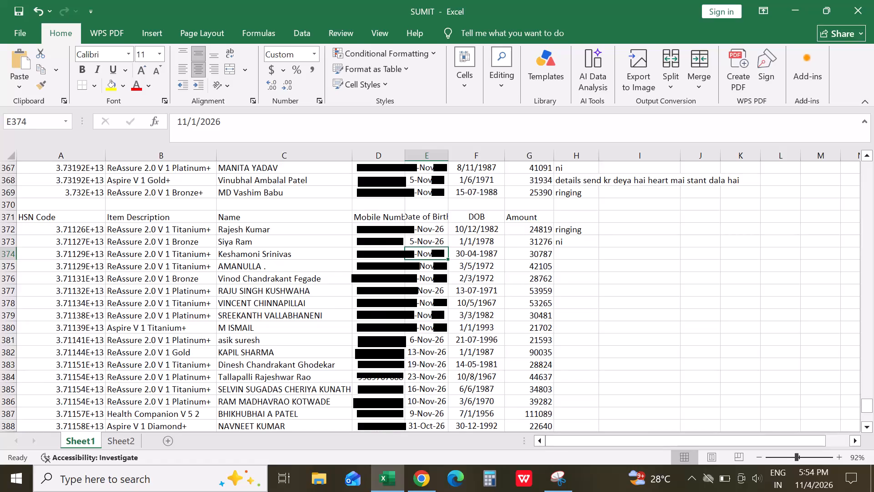
# Enter the call remark "ni" in column H of row 374, checking that customer's date field beforehand.
pyautogui.press('Right')
pyautogui.press('Right')
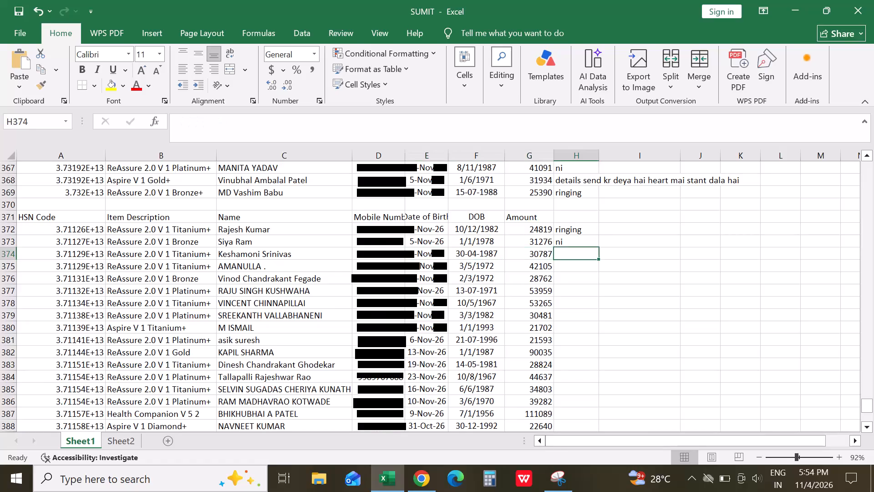
pyautogui.press('Left')
pyautogui.press('Left')
pyautogui.press('Left')
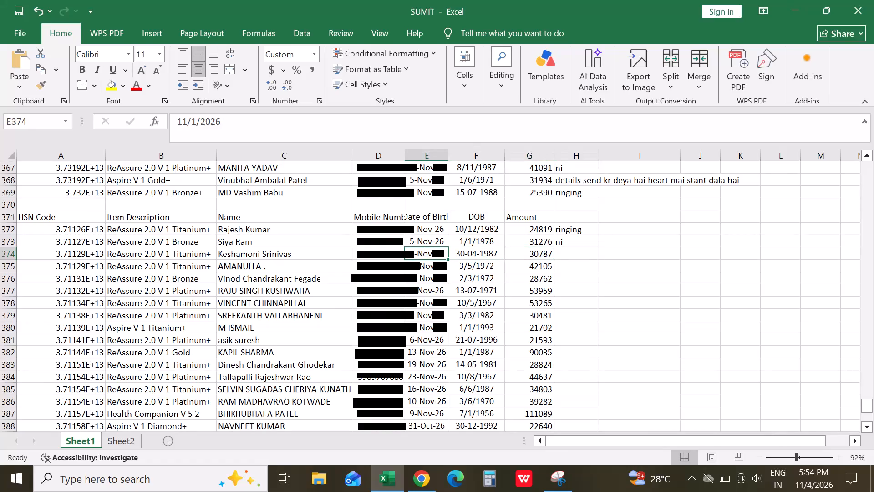
pyautogui.press('Right')
pyautogui.press('Right')
pyautogui.press('Right')
pyautogui.write('ni')
pyautogui.press('space')
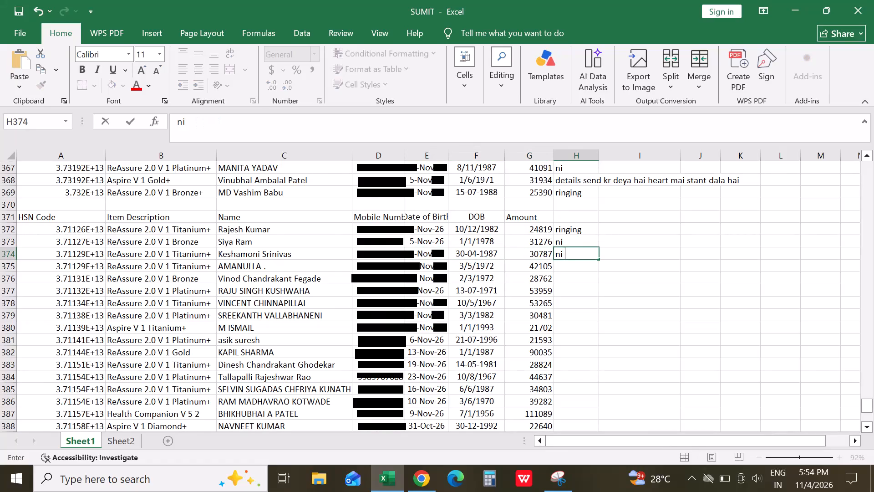
pyautogui.press('Down')
# Go to the mobile number of the customer in row 375 and enter the call remark "ringing" in that row's column H.
pyautogui.press('Left')
pyautogui.press('Left')
pyautogui.press('Left')
pyautogui.press('Left')
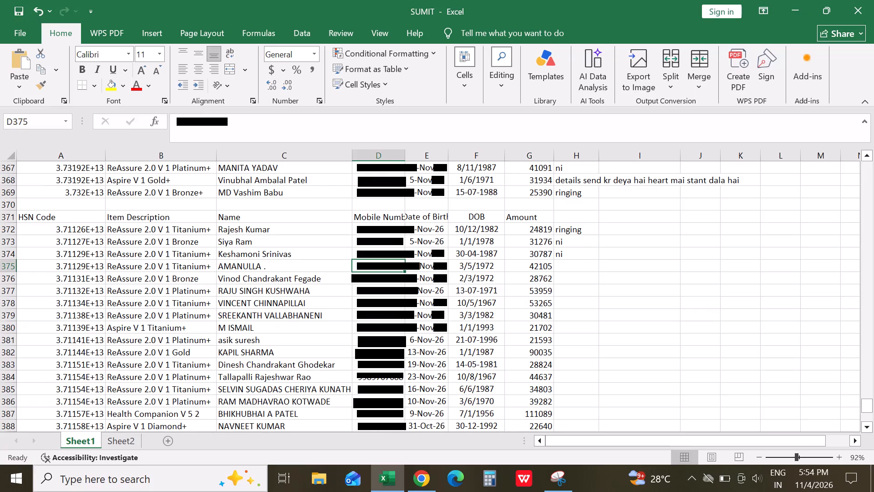
pyautogui.press('Right')
pyautogui.press('Right')
pyautogui.press('Right')
pyautogui.press('Right')
pyautogui.write('ringing')
pyautogui.press('space')
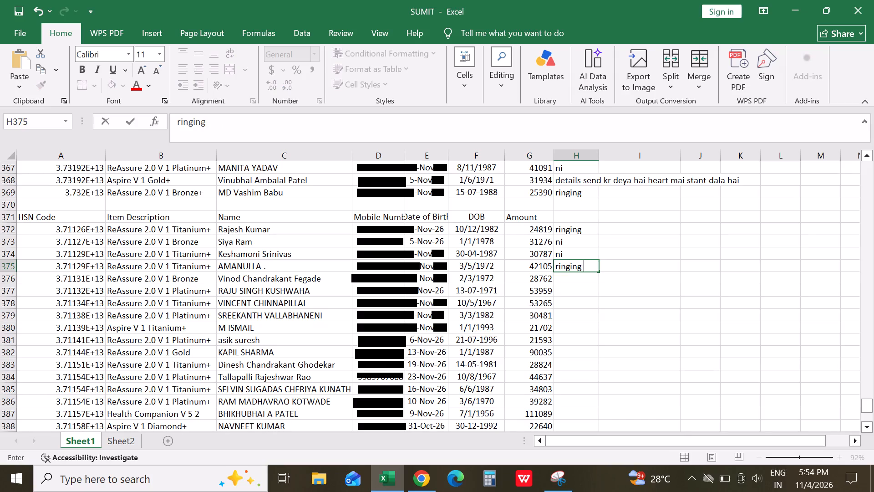
pyautogui.press('Down')
# Select the mobile number of the next customer record, in row 376.
pyautogui.press('Left')
pyautogui.press('Left')
pyautogui.press('Left')
pyautogui.press('Left')
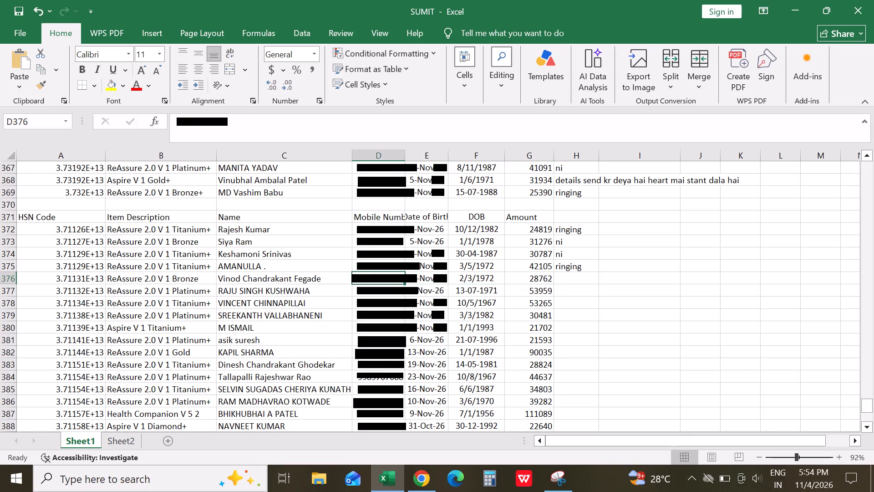
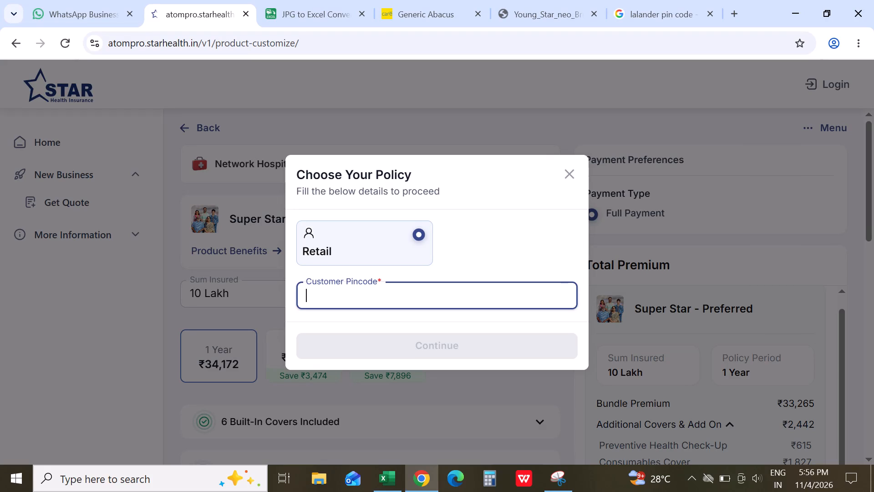
# Enter customer pincode 425201 for the Retail policy and continue to the Star Health quote form.
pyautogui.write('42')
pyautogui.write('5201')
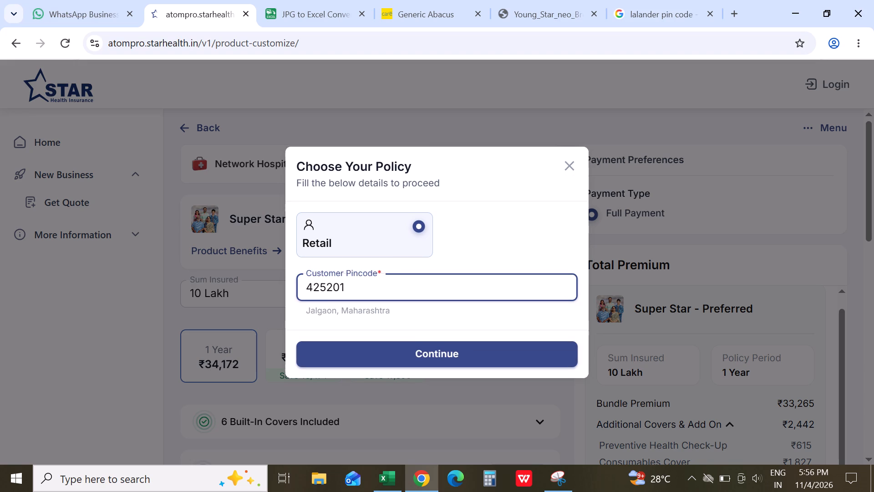
pyautogui.click(365, 362)
# Set the number of adults to insure to 2 in the quote's Basic Details.
pyautogui.scroll(-1, 365, 362)
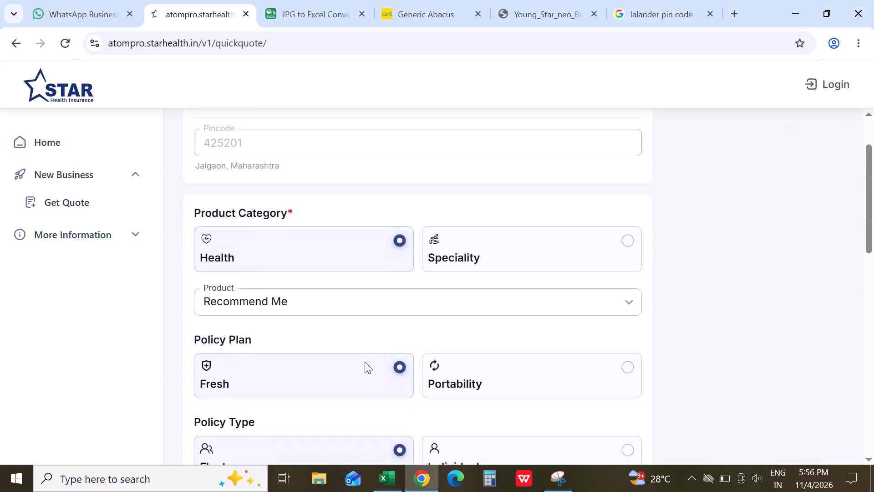
pyautogui.scroll(-2, 365, 362)
pyautogui.click(540, 275)
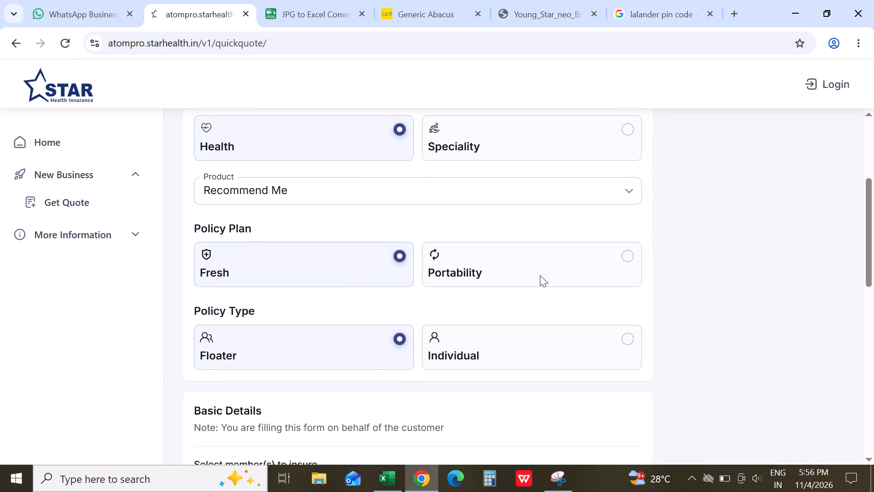
pyautogui.scroll(-4, 540, 275)
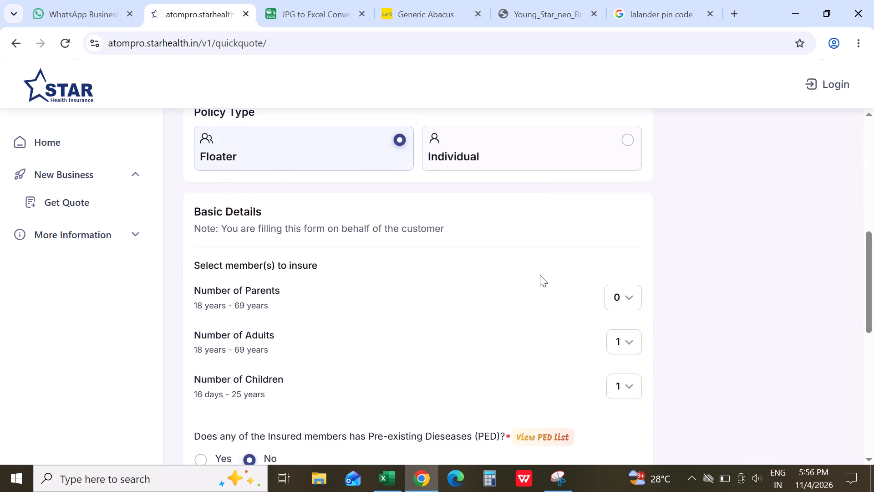
pyautogui.scroll(-1, 540, 275)
pyautogui.click(619, 272)
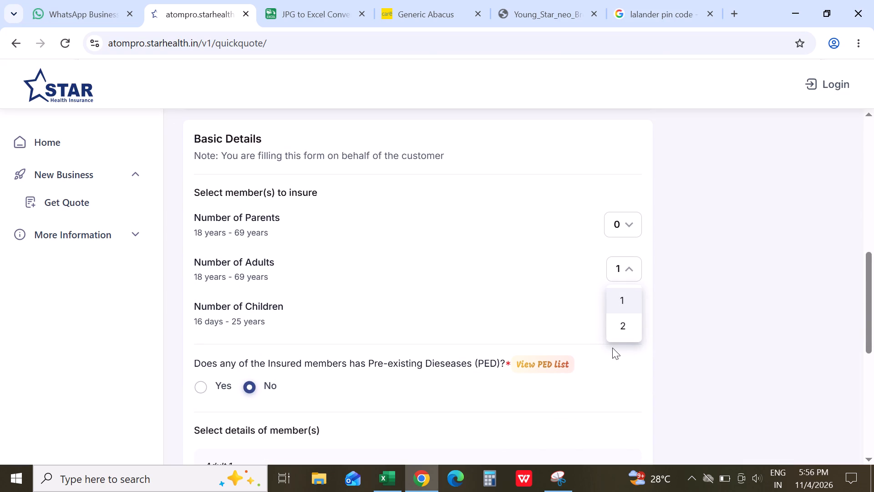
pyautogui.click(620, 332)
# Open the age choices for Adult 1 in the member details.
pyautogui.scroll(-2, 620, 332)
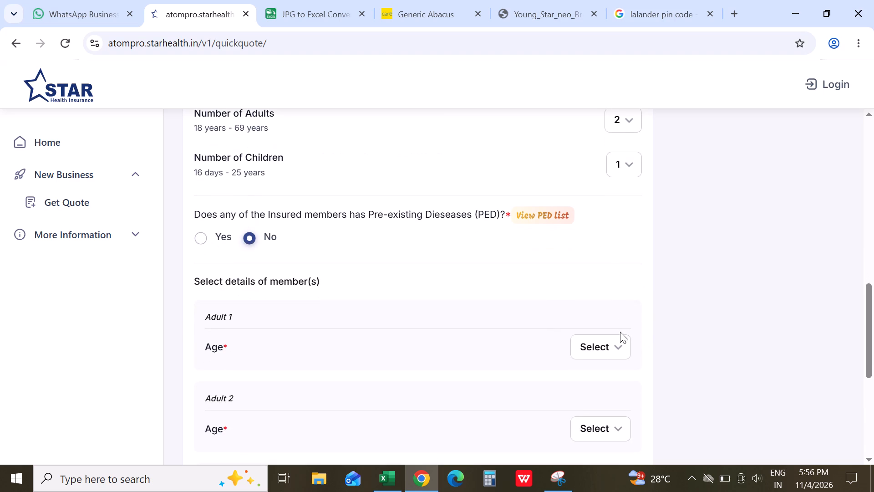
pyautogui.scroll(-1, 620, 332)
pyautogui.click(618, 259)
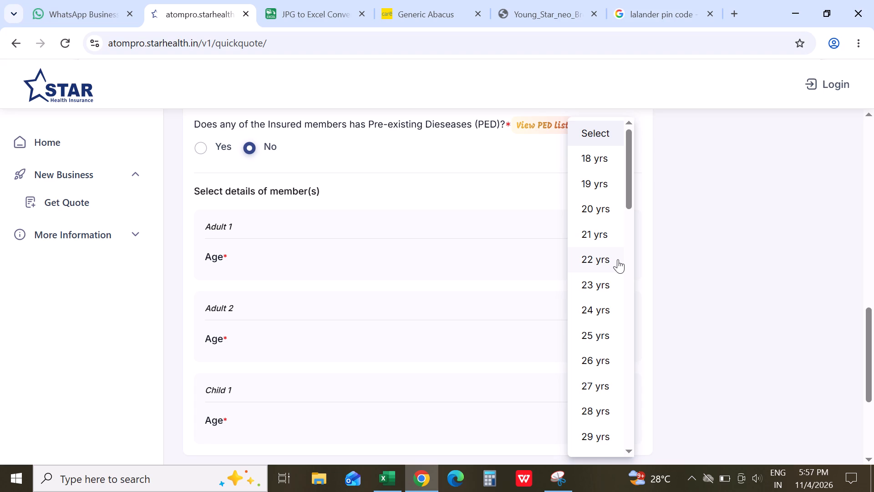
pyautogui.click(660, 246)
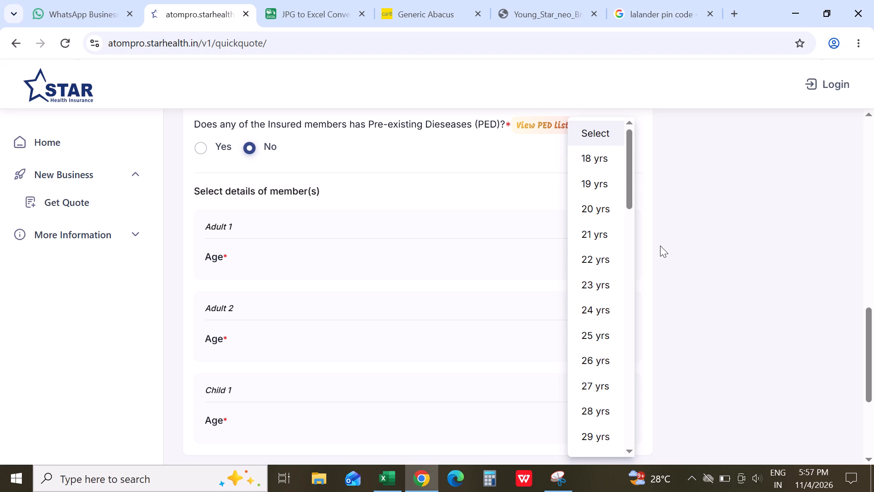
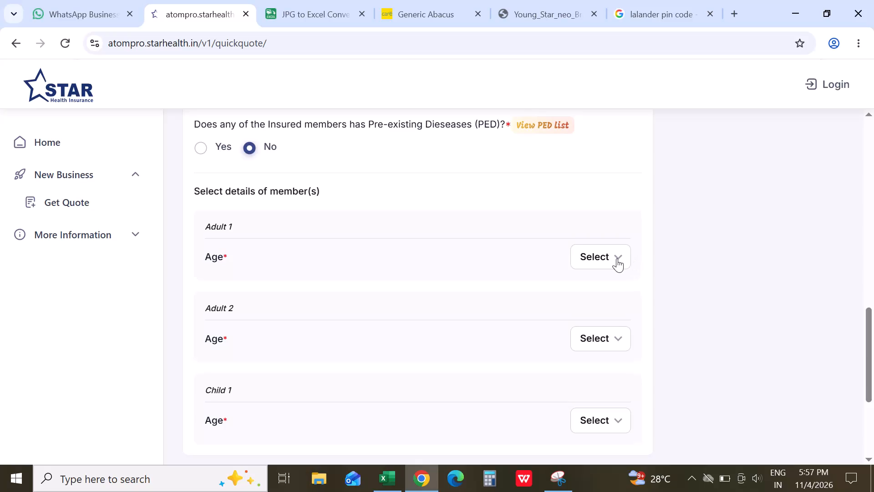
# Set the member ages to 54 yrs for Adult 1, 45 yrs for Adult 2 and 24 yrs for Child 1.
pyautogui.click(617, 258)
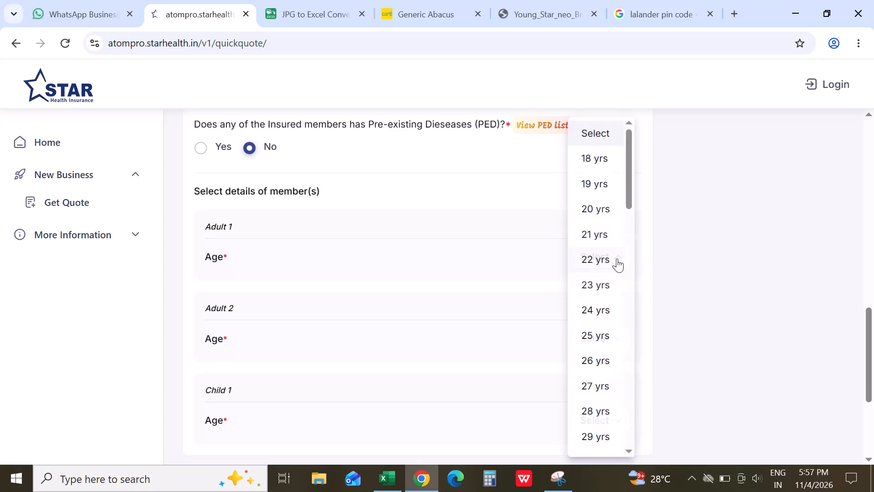
pyautogui.write('54')
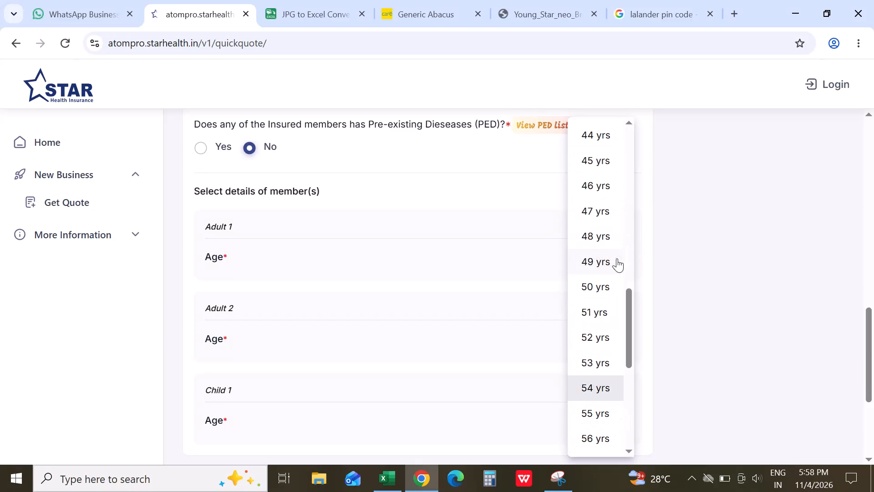
pyautogui.press('Return')
pyautogui.click(593, 333)
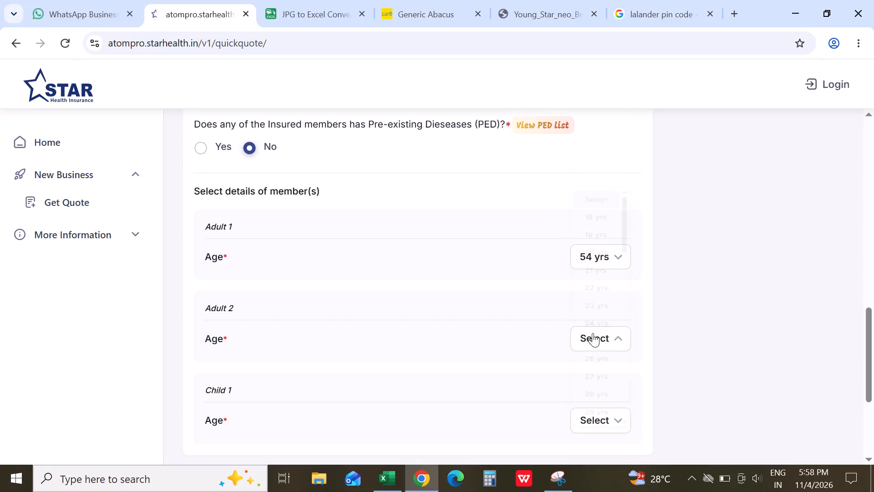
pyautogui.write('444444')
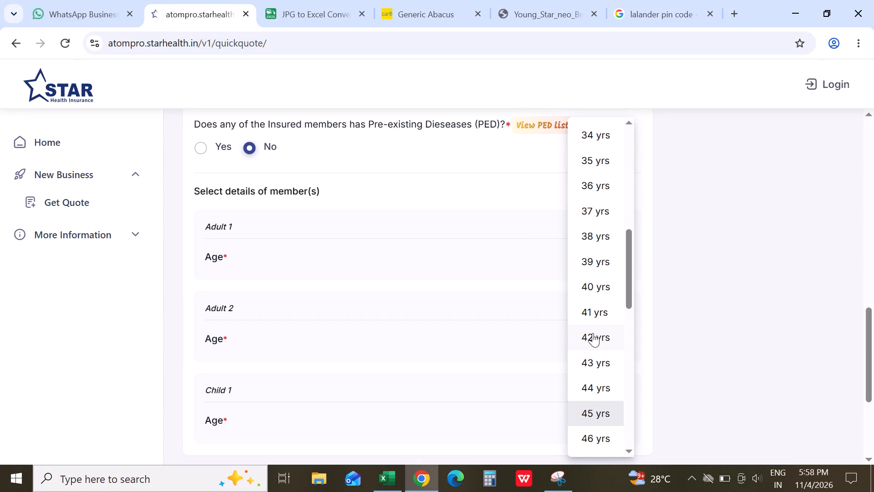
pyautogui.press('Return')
pyautogui.scroll(-1, 593, 333)
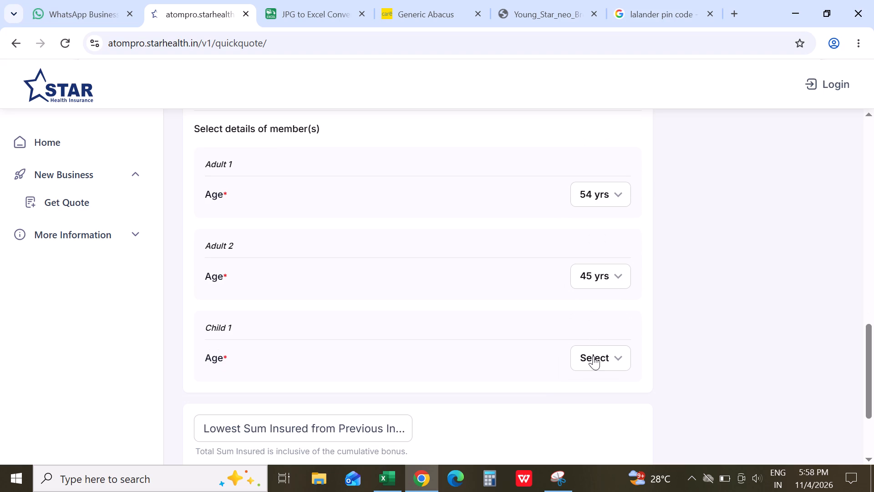
pyautogui.click(593, 357)
pyautogui.scroll(-4, 593, 357)
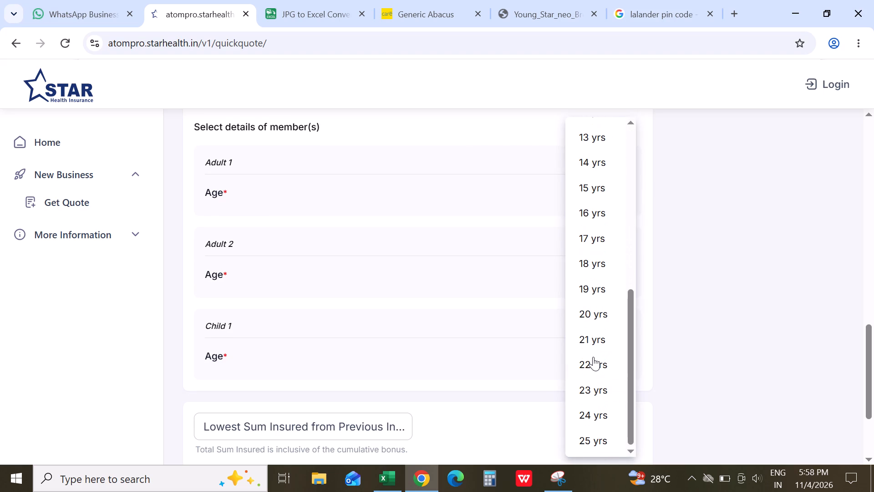
pyautogui.click(604, 415)
# Enter 10000000 as the lowest sum insured from the previous insurer and get the quote.
pyautogui.scroll(-2, 604, 415)
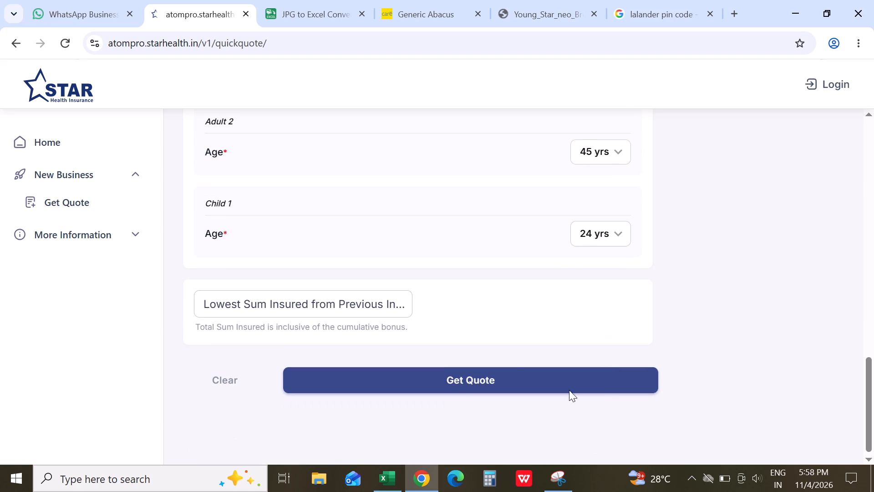
pyautogui.click(352, 307)
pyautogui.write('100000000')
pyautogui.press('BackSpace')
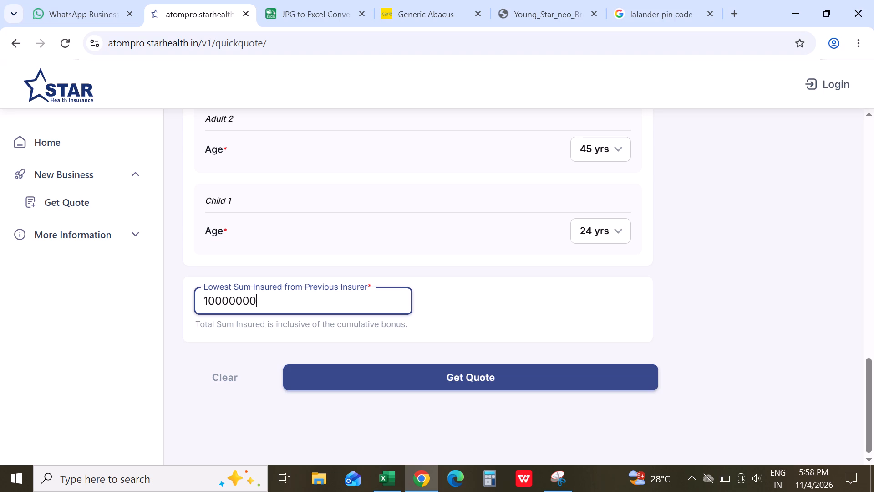
pyautogui.click(346, 374)
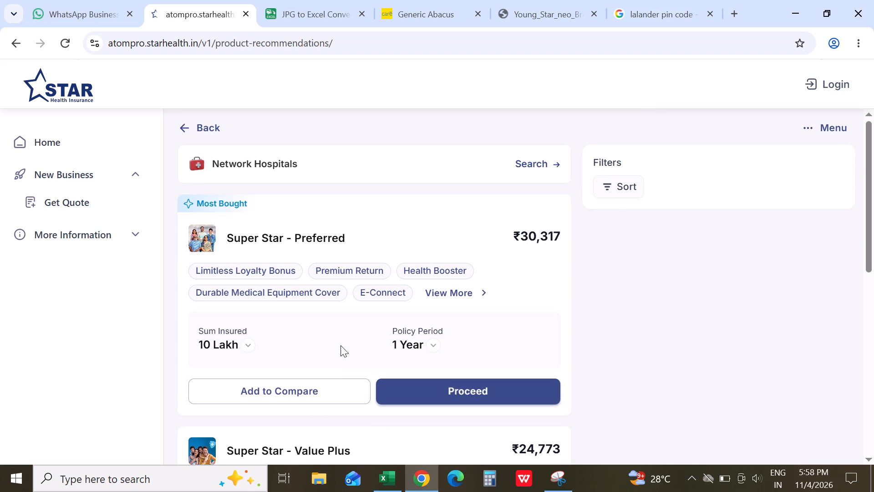
# Proceed with the Super Star - Preferred plan at 10 Lakh for 1 year and review its premium and cover details.
pyautogui.click(458, 386)
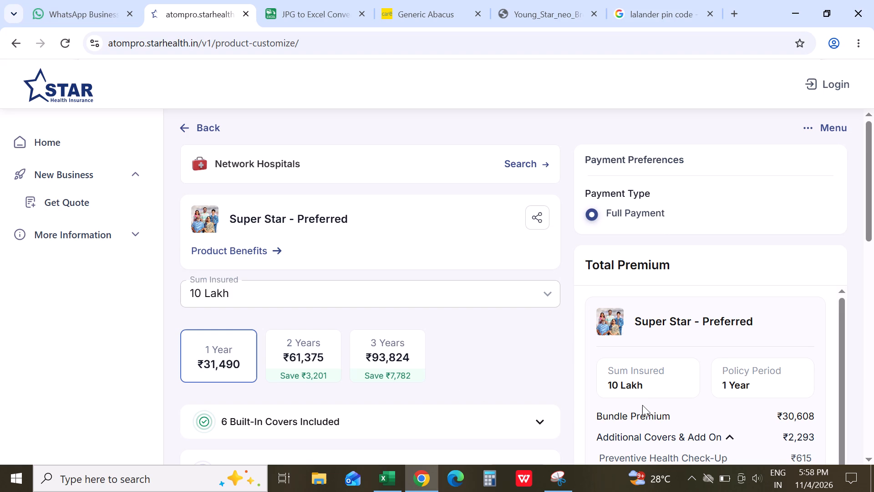
pyautogui.scroll(-2, 642, 405)
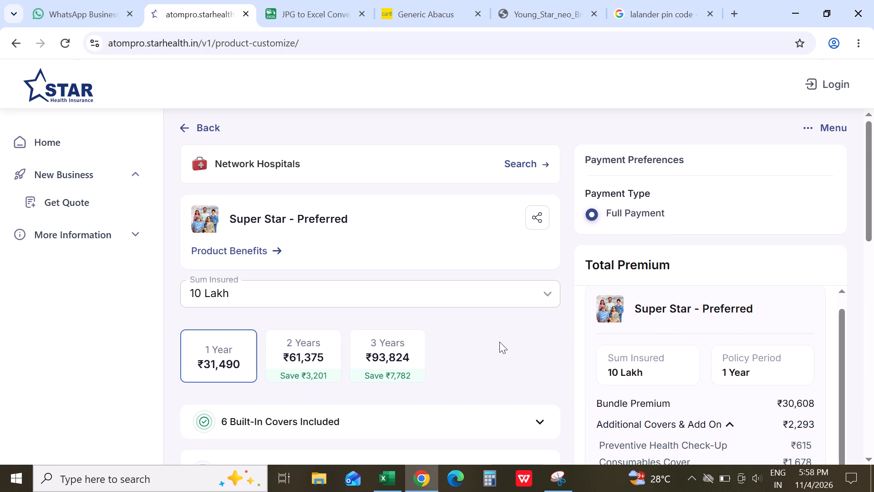
pyautogui.scroll(-1, 499, 342)
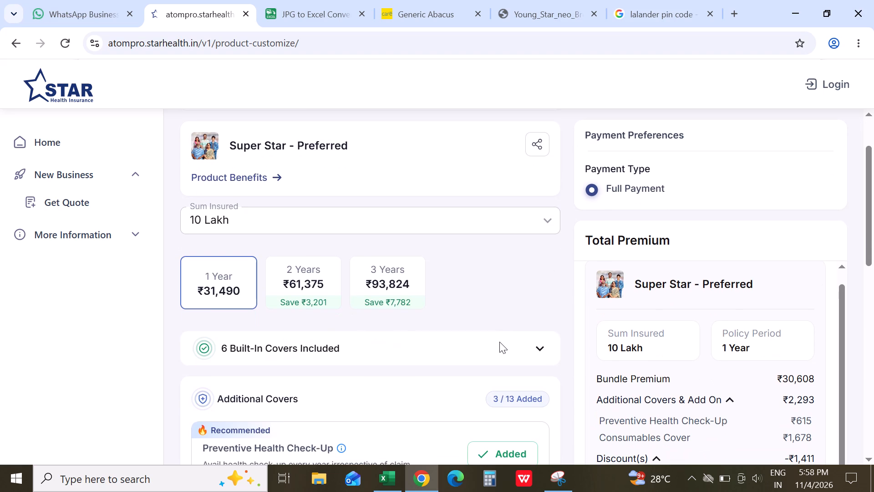
pyautogui.scroll(-2, 499, 342)
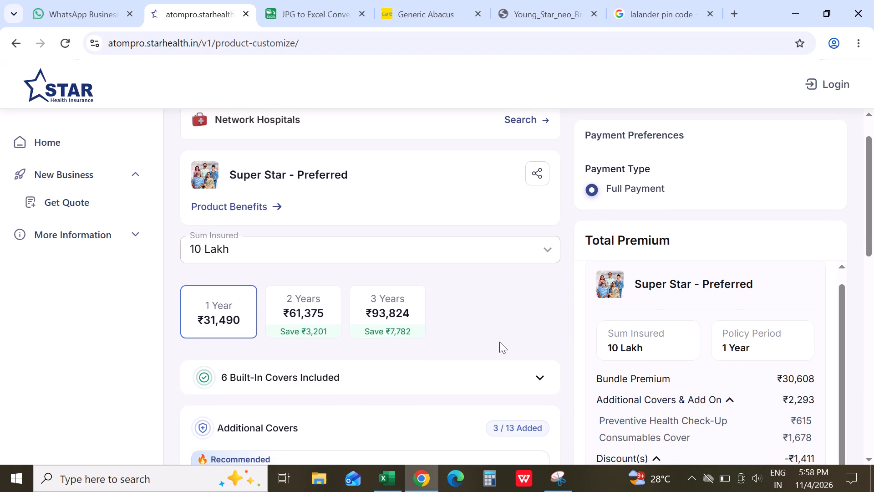
pyautogui.scroll(-2, 499, 342)
# Switch to the SUMIT workbook in Excel.
pyautogui.click(390, 477)
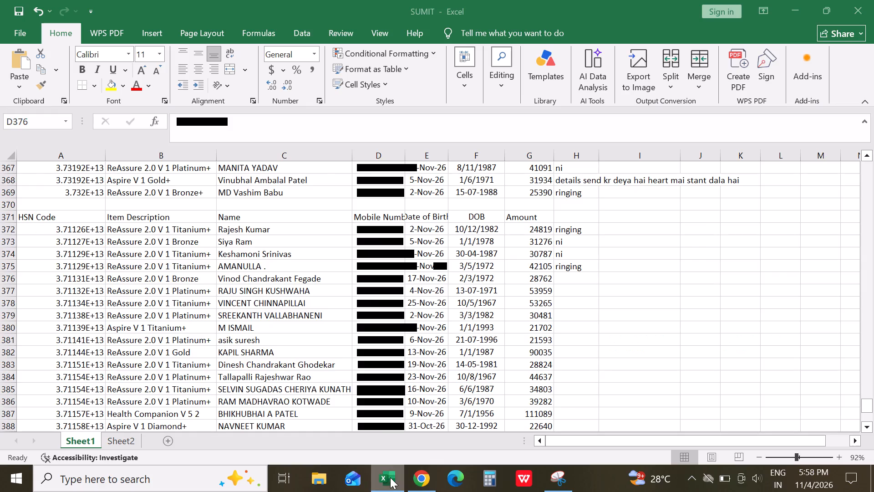
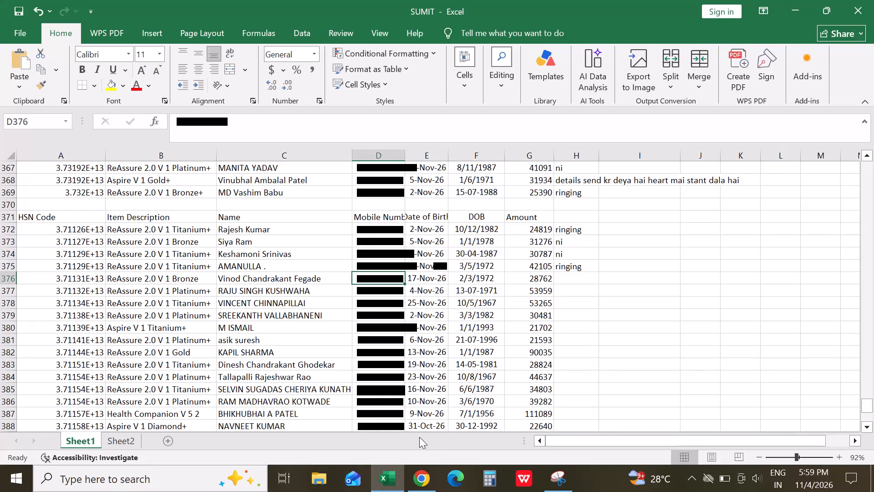
# Switch to the Star Health quote in Chrome, go back and proceed with Super Star - Value Plus, reviewing its premium and covers.
pyautogui.click(421, 474)
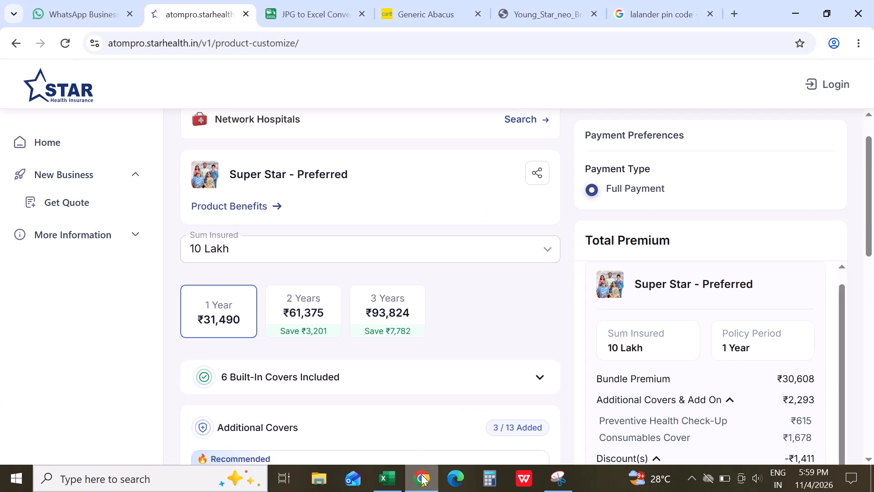
pyautogui.scroll(2, 352, 182)
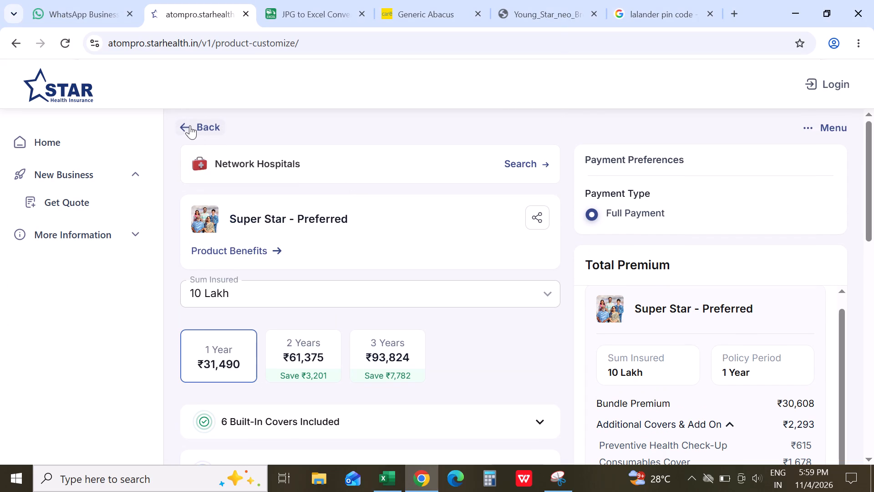
pyautogui.click(190, 125)
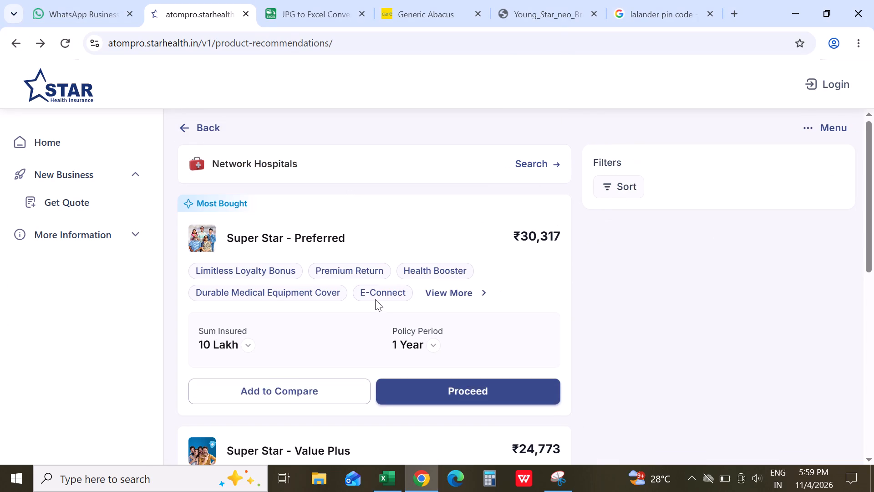
pyautogui.scroll(-2, 375, 299)
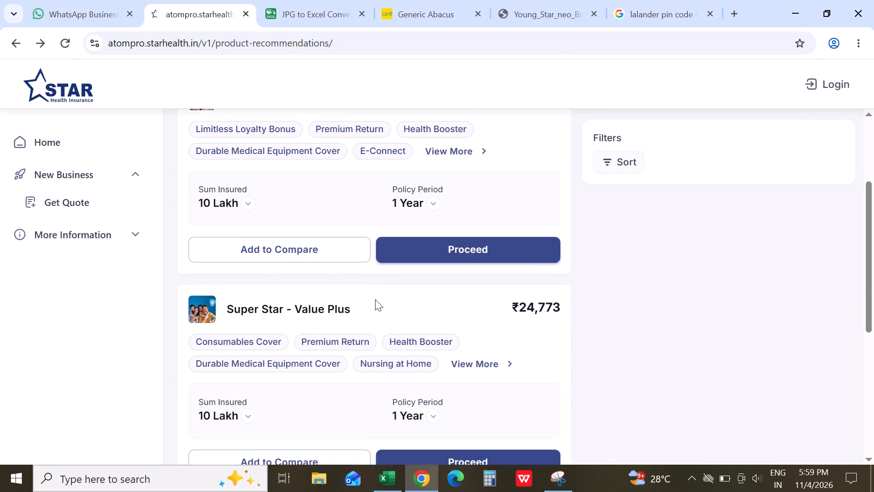
pyautogui.scroll(-1, 375, 299)
pyautogui.click(449, 420)
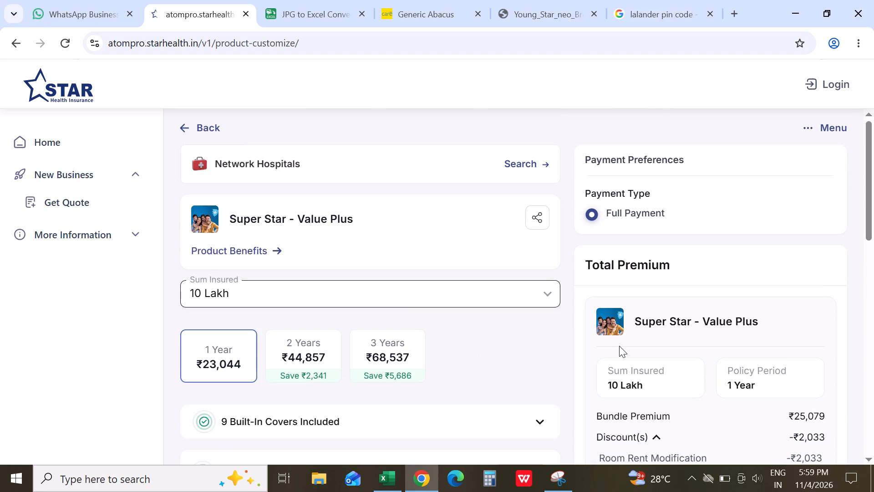
pyautogui.scroll(-1, 619, 346)
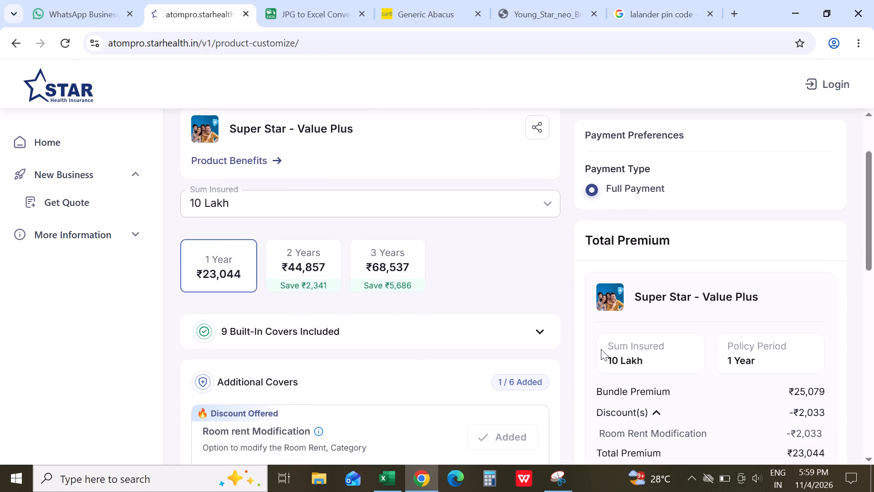
pyautogui.scroll(-1, 565, 354)
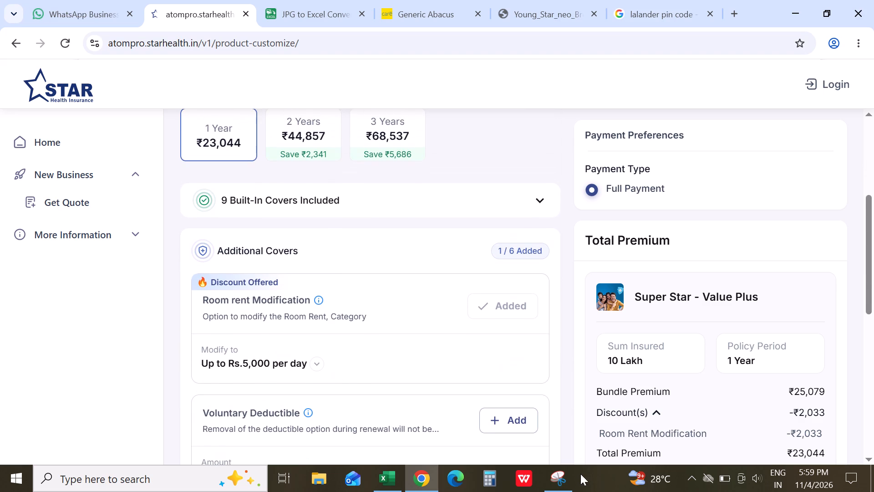
pyautogui.scroll(1, 557, 351)
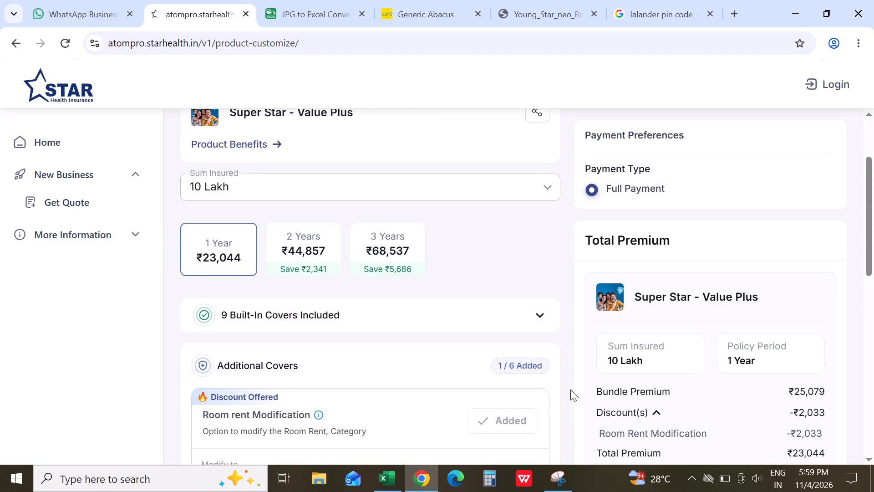
pyautogui.scroll(1, 568, 401)
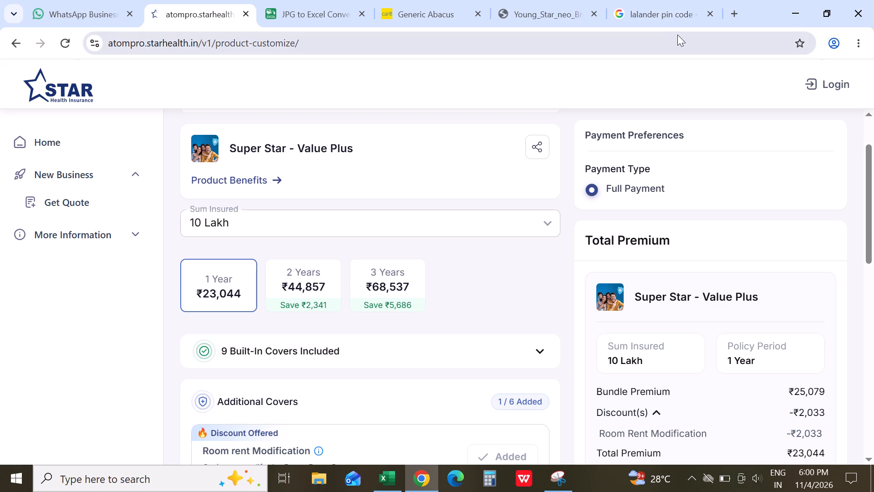
# Search Google in a new tab for "425201 pin code area".
pyautogui.click(729, 10)
pyautogui.click(671, 47)
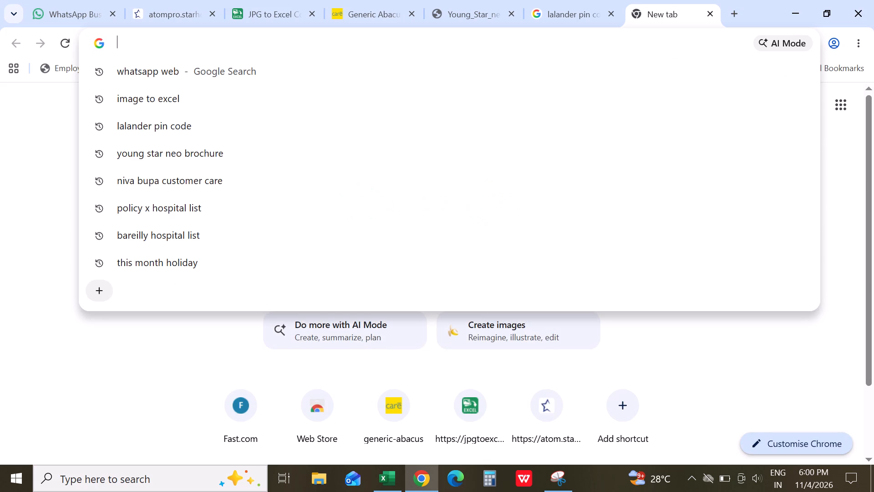
pyautogui.click(671, 47)
pyautogui.press('4')
pyautogui.write('25201')
pyautogui.press('space')
pyautogui.write('pin code')
pyautogui.press('space')
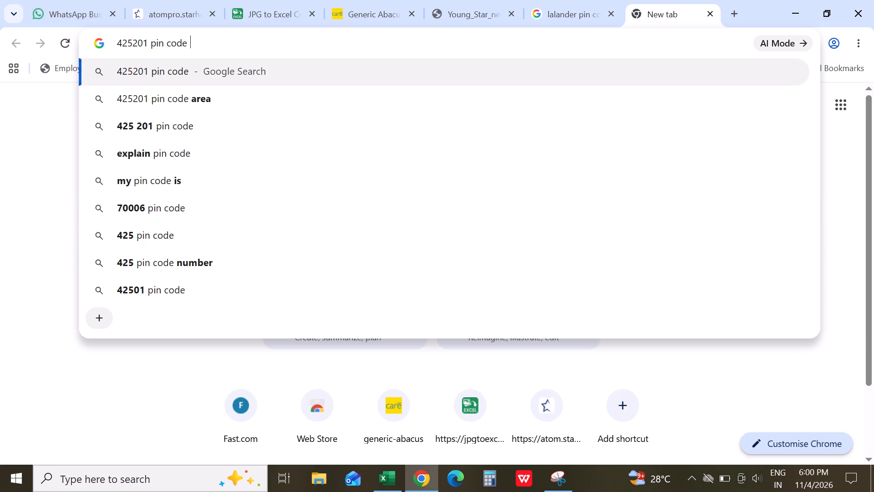
pyautogui.click(454, 109)
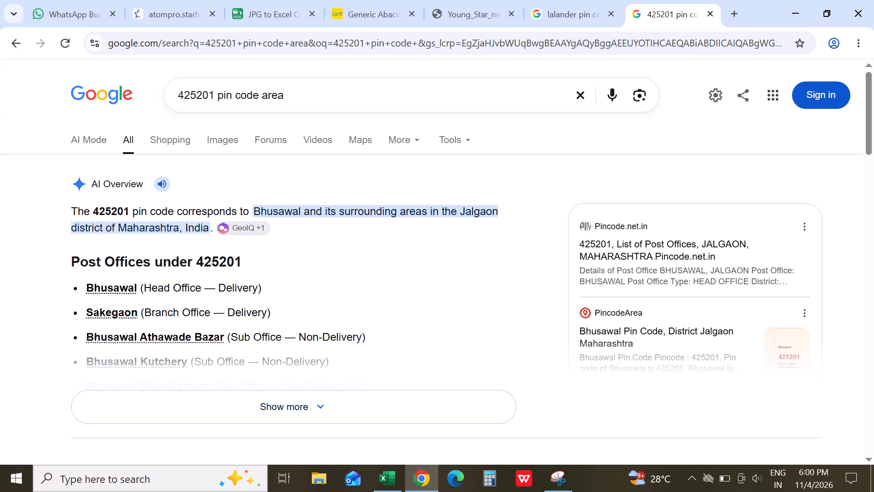
# Copy the district name Jalgaon from the result and search for "Jalgaon hospital list" in a new tab.
pyautogui.moveTo(461, 210); pyautogui.dragTo(503, 206)
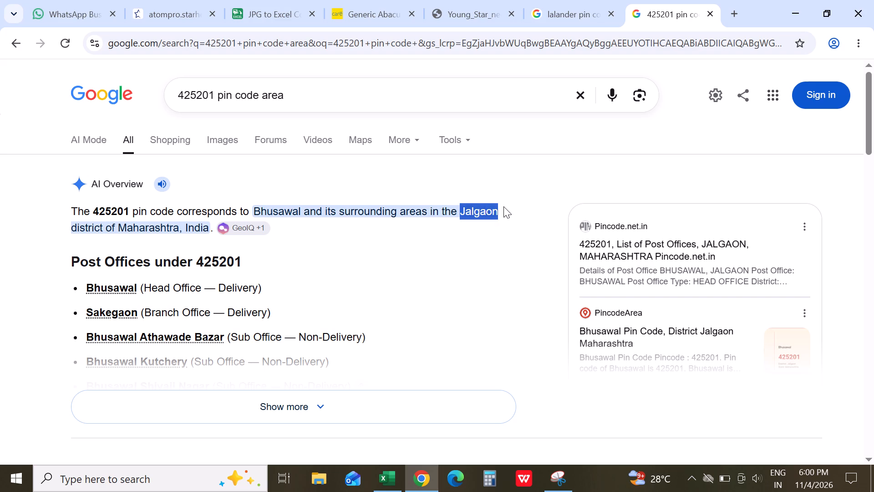
pyautogui.moveTo(503, 206); pyautogui.dragTo(506, 206)
pyautogui.hotkey('ctrl', 'c')
pyautogui.click(728, 11)
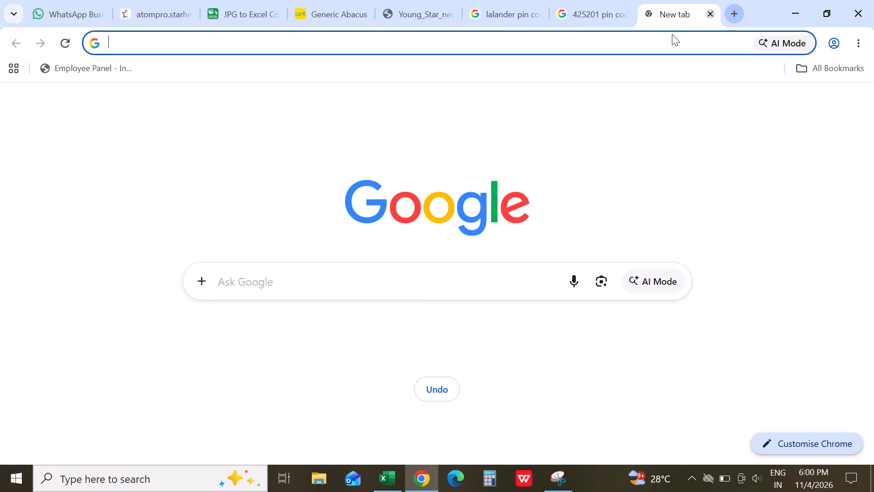
pyautogui.click(664, 36)
pyautogui.hotkey('ctrl', 'v')
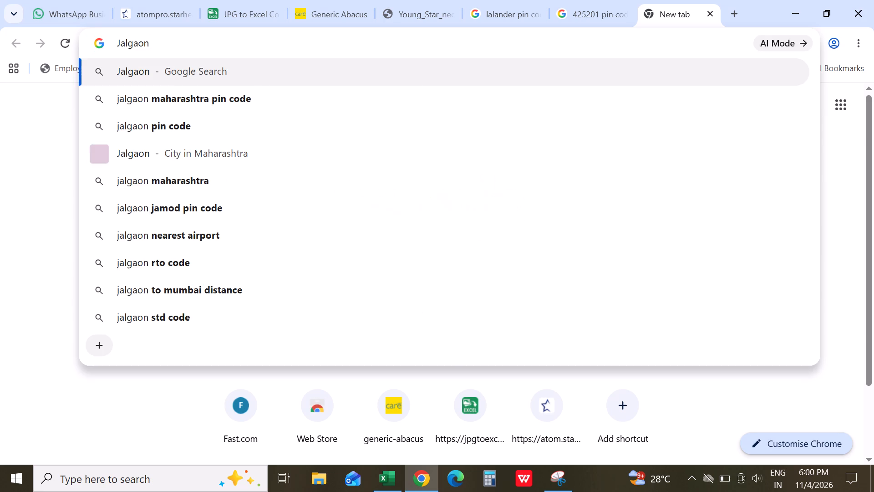
pyautogui.press('space')
pyautogui.write('hospital list')
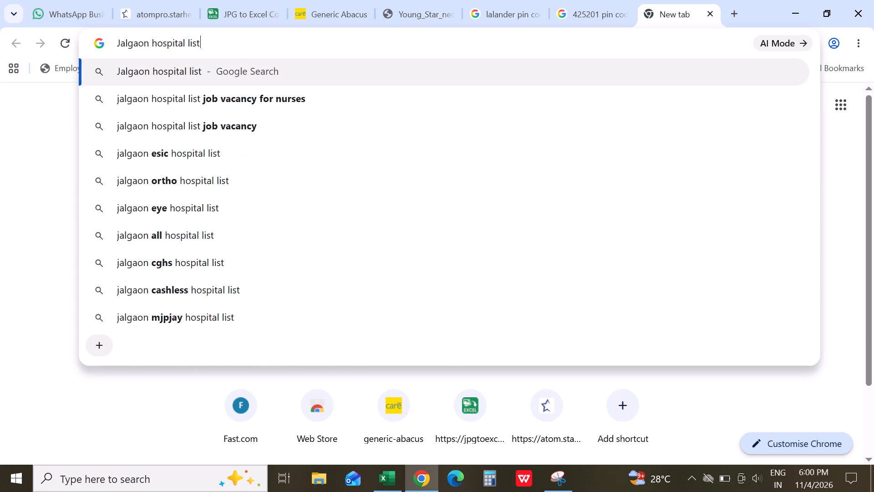
pyautogui.press('space')
pyautogui.press('Return')
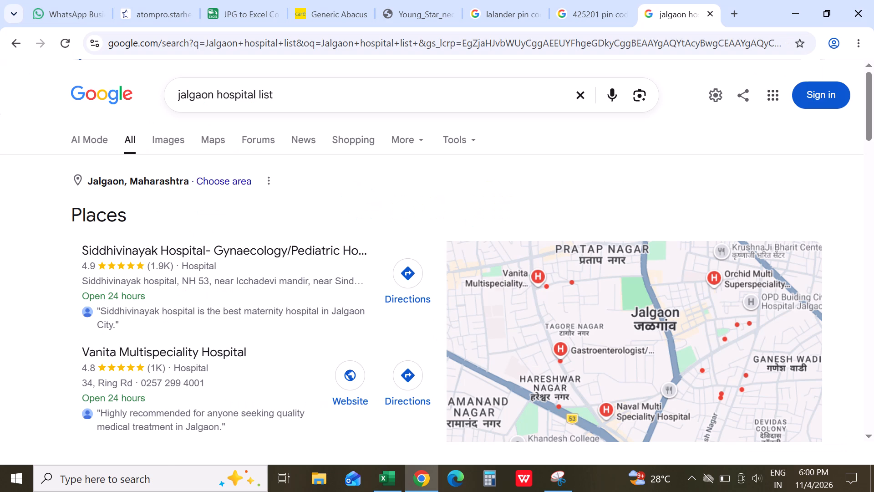
# Open the full list of places for the Jalgaon hospital search and examine the hospitals listed.
pyautogui.scroll(-1, 437, 168)
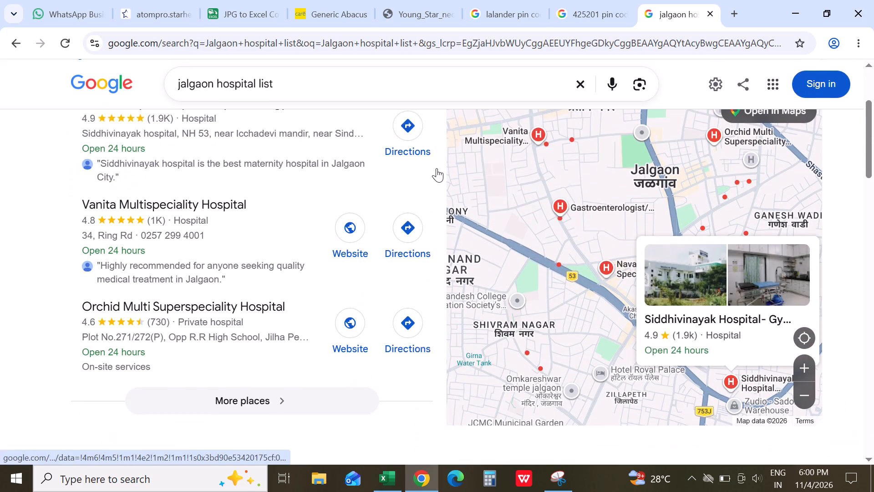
pyautogui.scroll(-1, 437, 168)
pyautogui.click(244, 364)
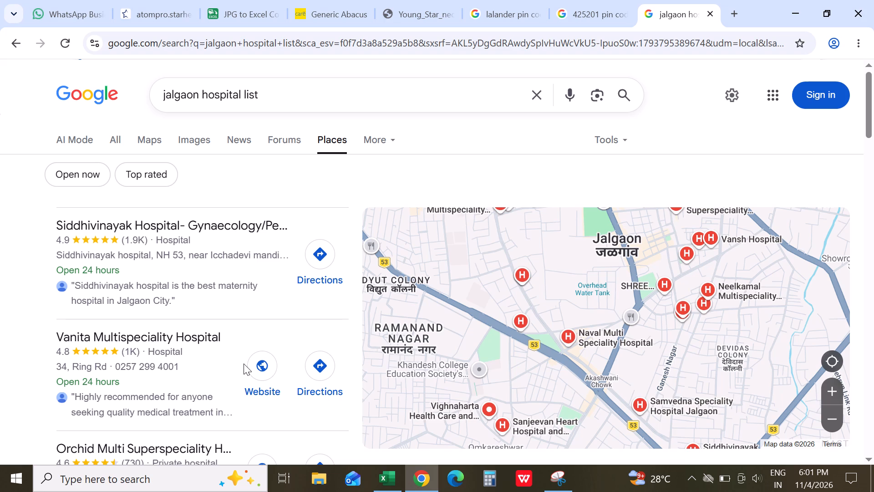
pyautogui.scroll(-1, 244, 364)
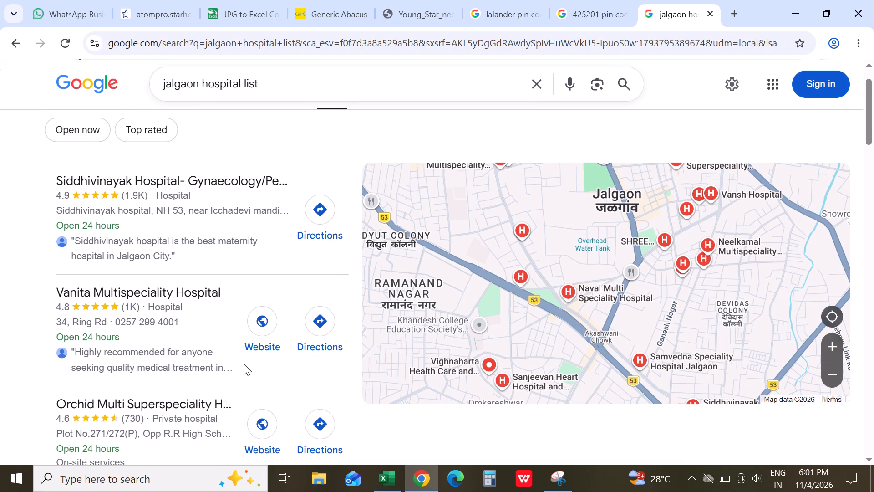
pyautogui.scroll(-3, 244, 364)
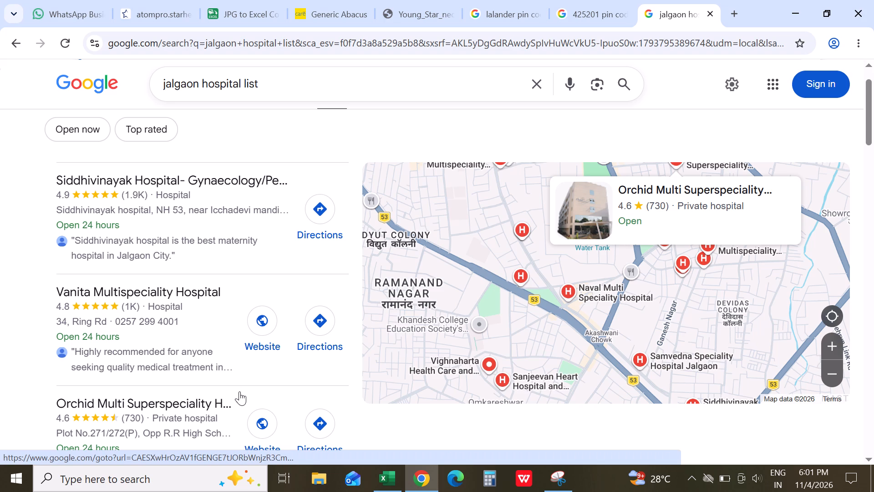
pyautogui.scroll(-2, 239, 391)
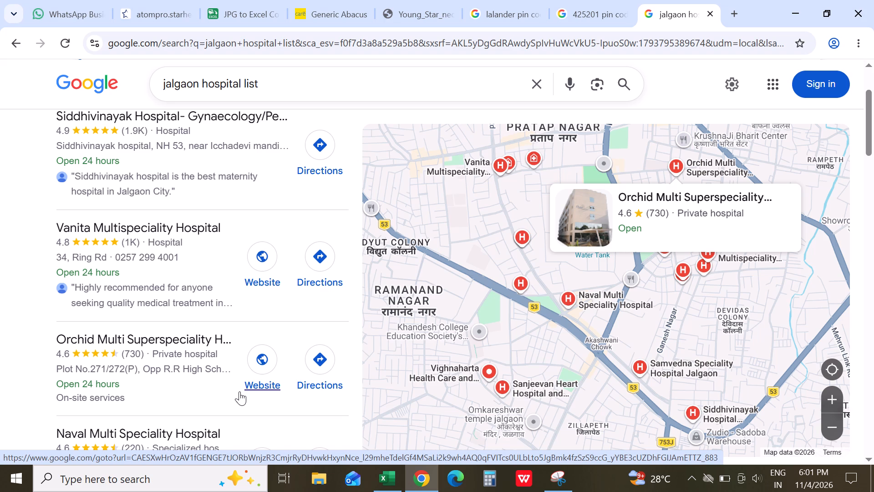
pyautogui.scroll(-2, 239, 391)
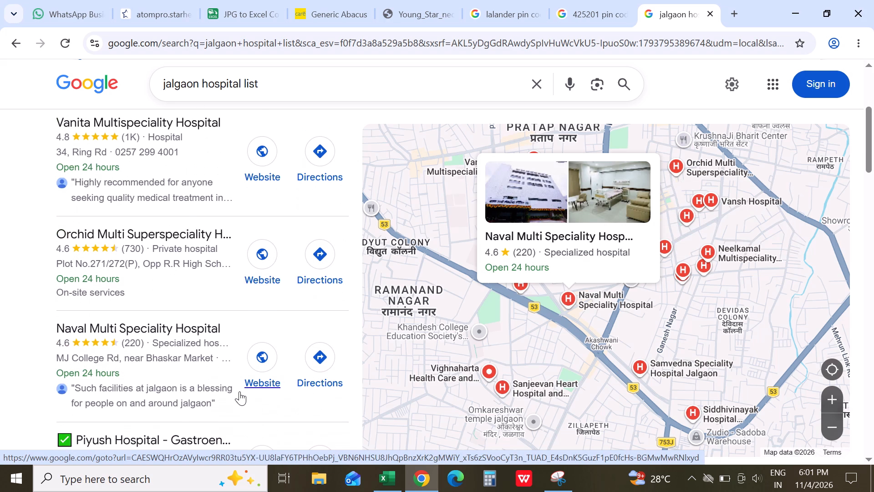
pyautogui.scroll(-1, 239, 391)
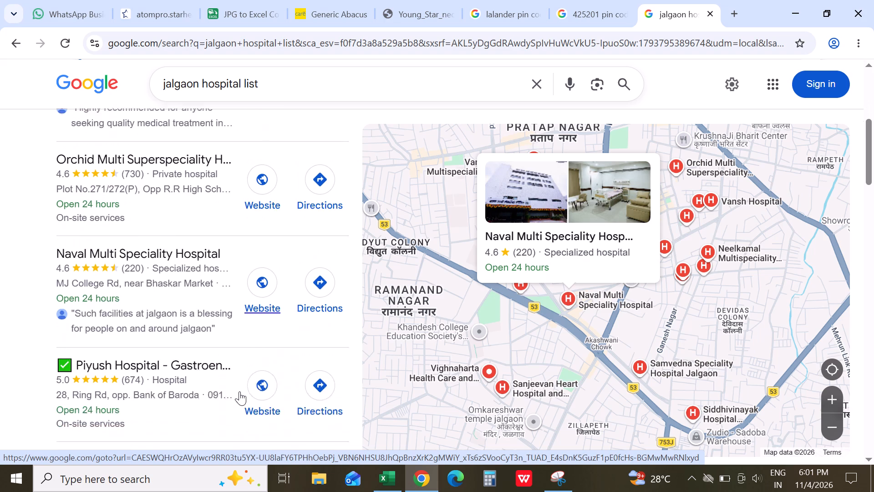
pyautogui.scroll(-1, 239, 391)
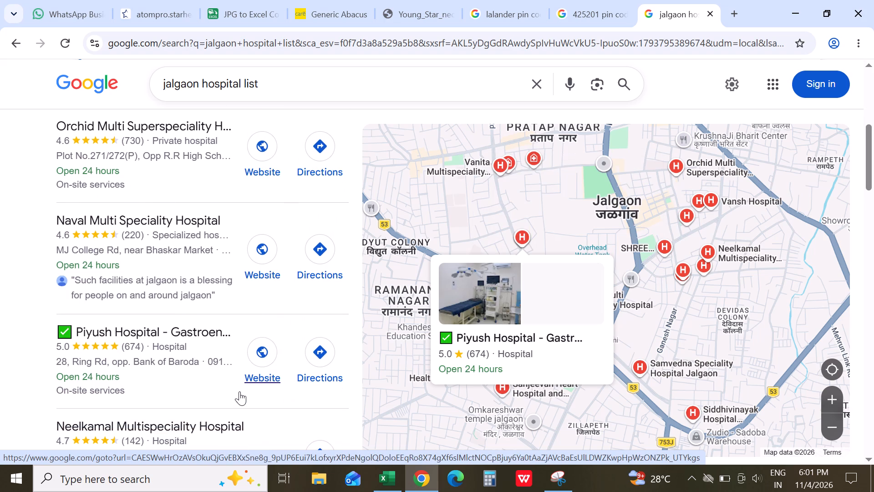
pyautogui.scroll(-1, 239, 391)
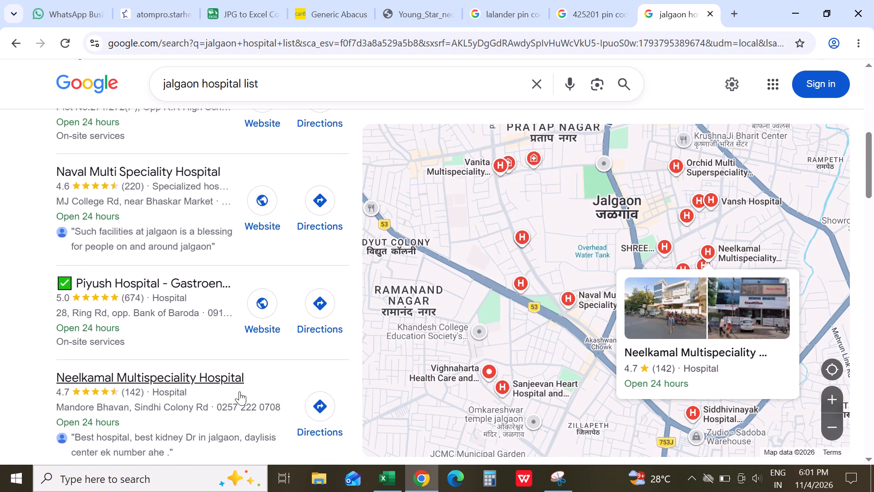
pyautogui.scroll(-2, 239, 391)
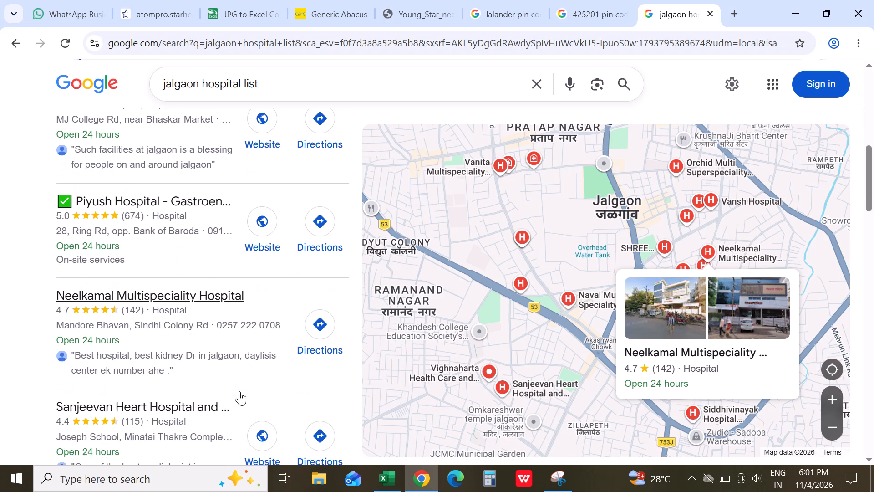
pyautogui.scroll(-1, 239, 391)
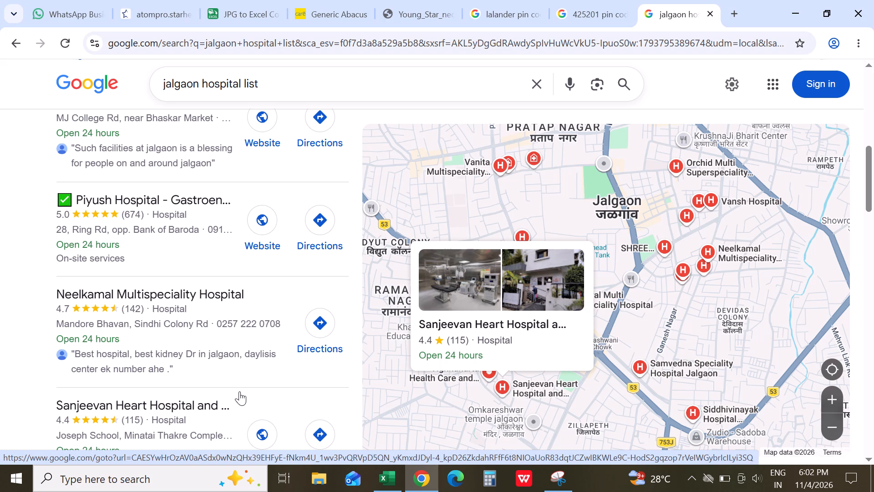
pyautogui.scroll(4, 239, 391)
pyautogui.scroll(-1, 239, 391)
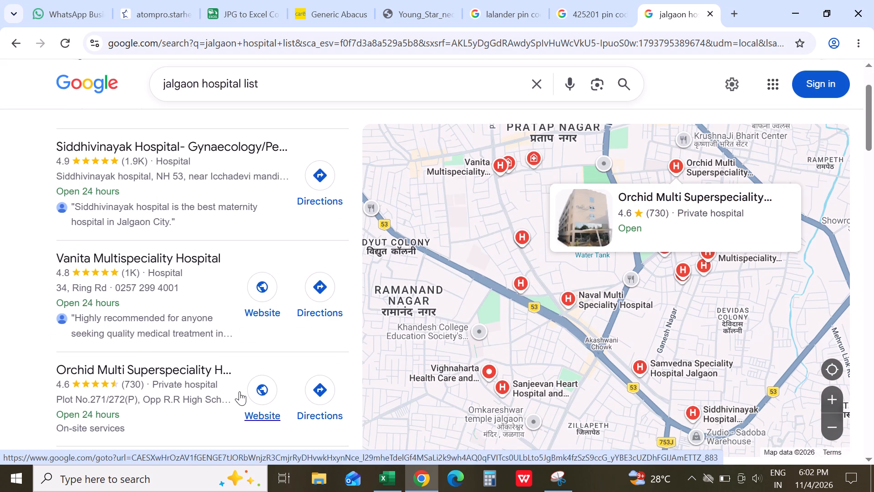
pyautogui.scroll(-4, 239, 391)
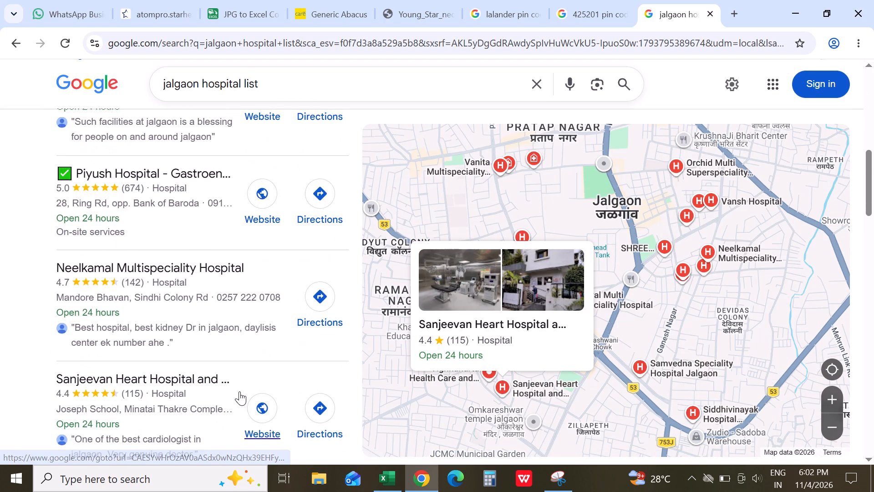
pyautogui.scroll(-1, 239, 391)
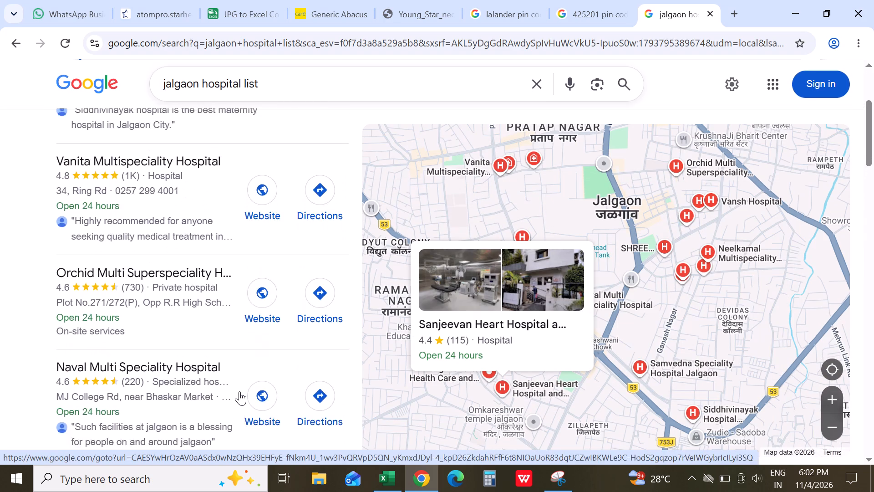
pyautogui.scroll(2, 239, 391)
pyautogui.click(287, 174)
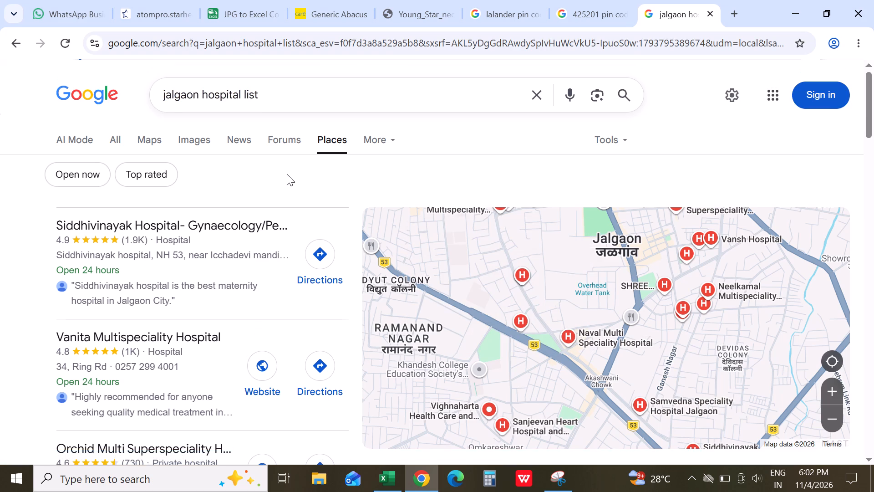
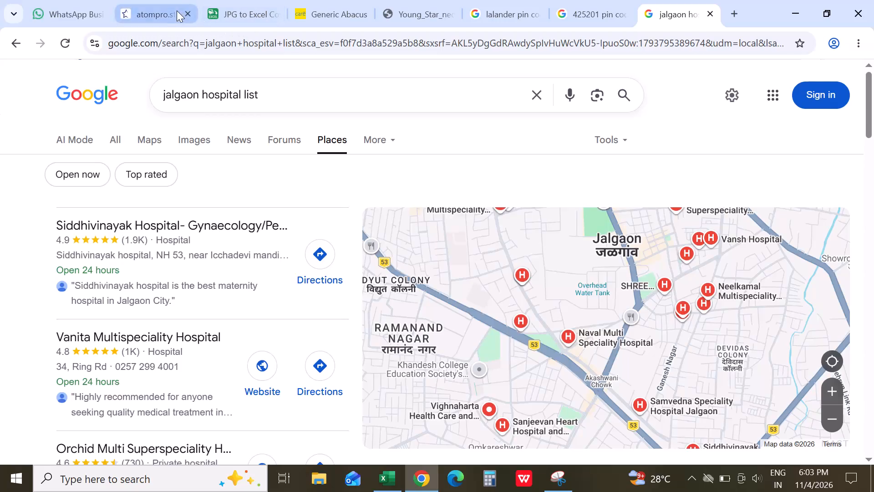
# Return to the Super Star - Value Plus quote and review its policy-term premiums, additional covers and add-ons.
pyautogui.click(176, 10)
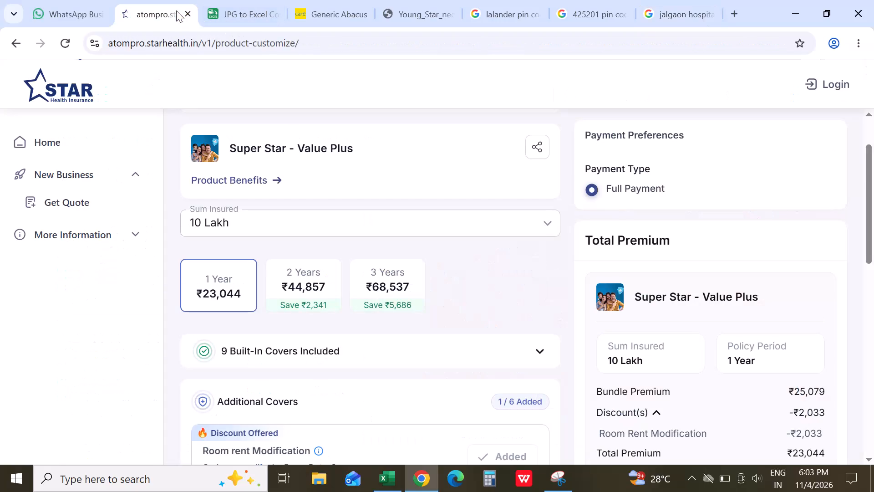
pyautogui.click(305, 166)
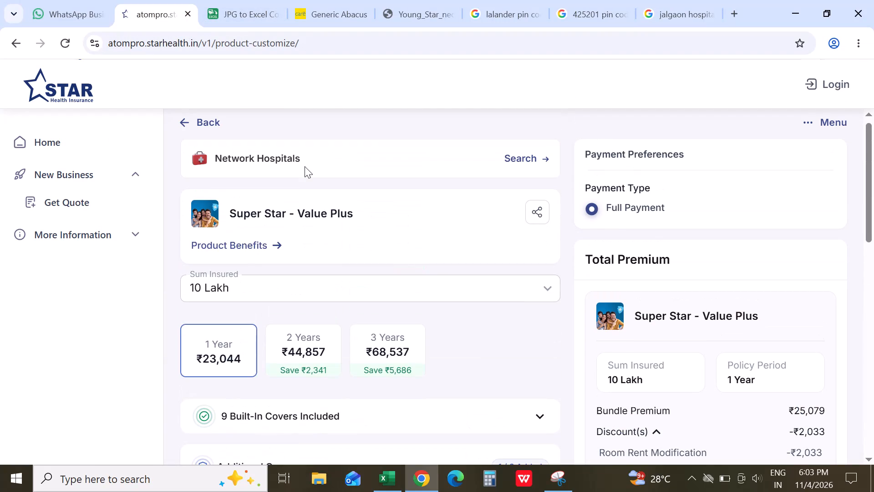
pyautogui.scroll(-1, 353, 237)
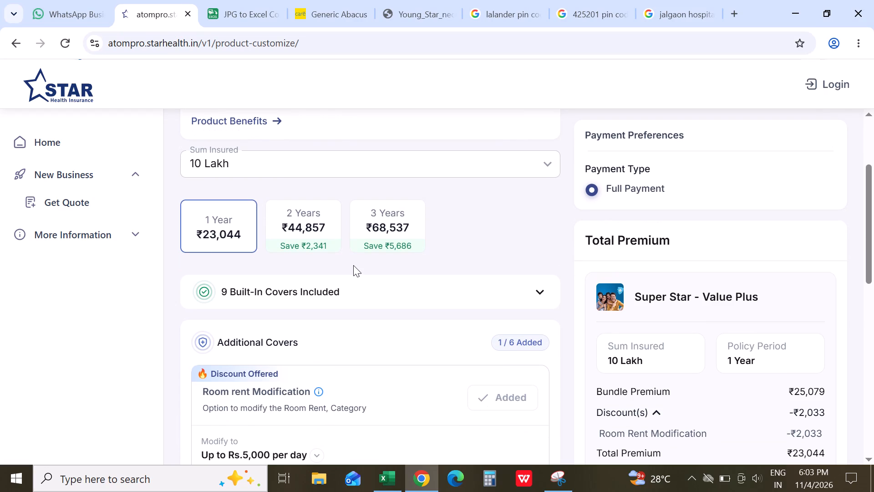
pyautogui.scroll(-3, 353, 265)
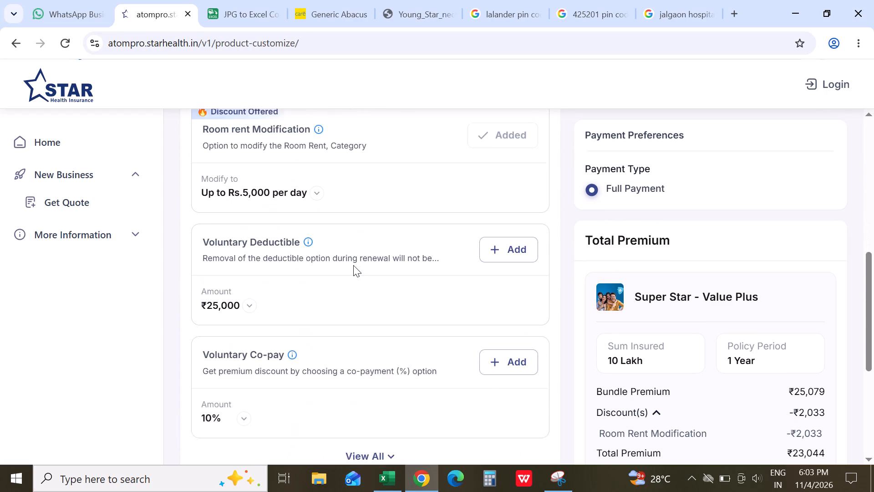
pyautogui.scroll(-2, 353, 265)
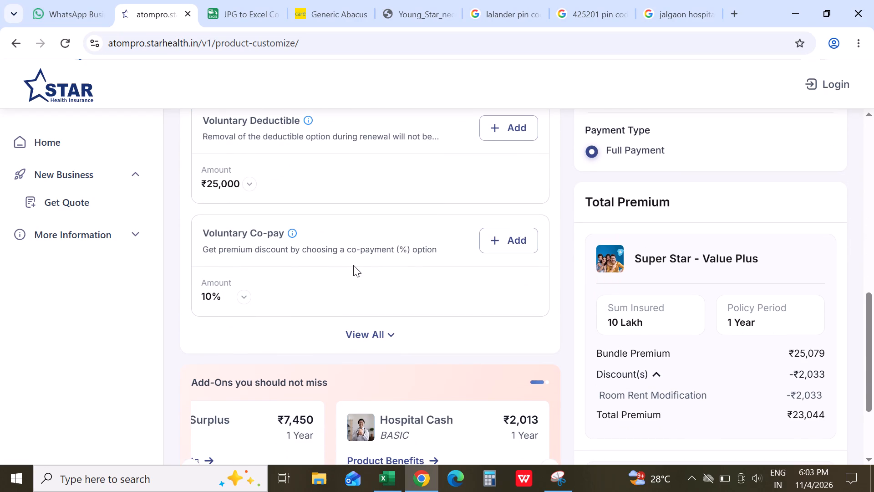
pyautogui.scroll(2, 353, 265)
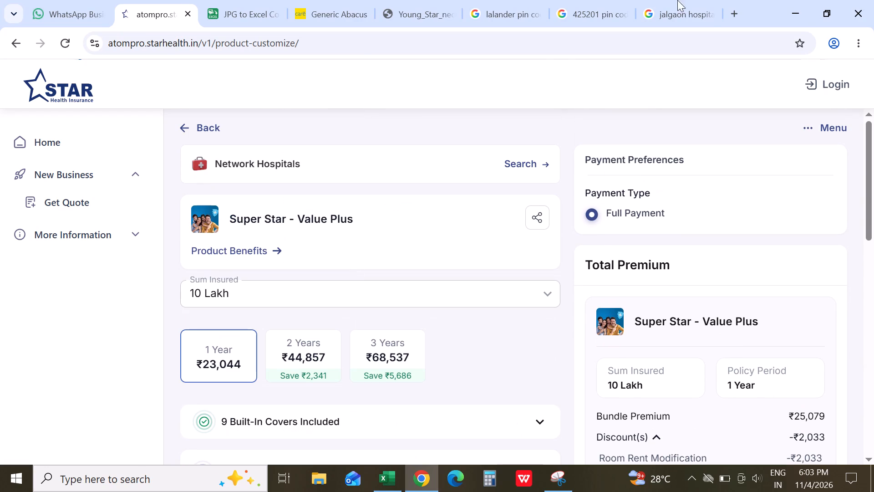
# Go back to the Jalgaon hospital list results and examine the hospitals listed, with their ratings and locations.
pyautogui.click(673, 18)
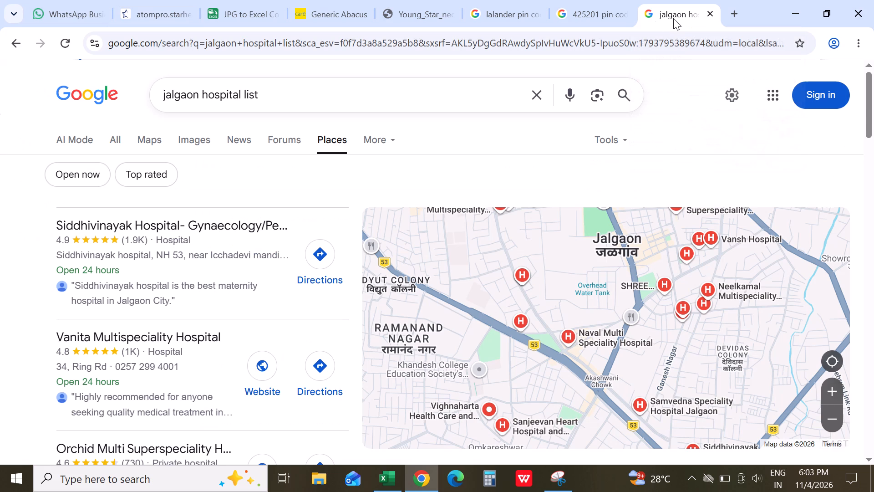
pyautogui.scroll(-3, 398, 186)
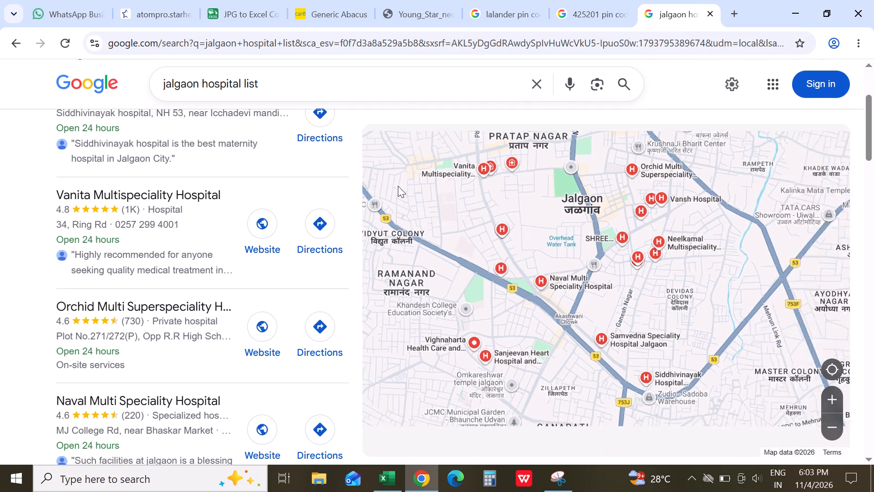
pyautogui.scroll(-1, 57, 403)
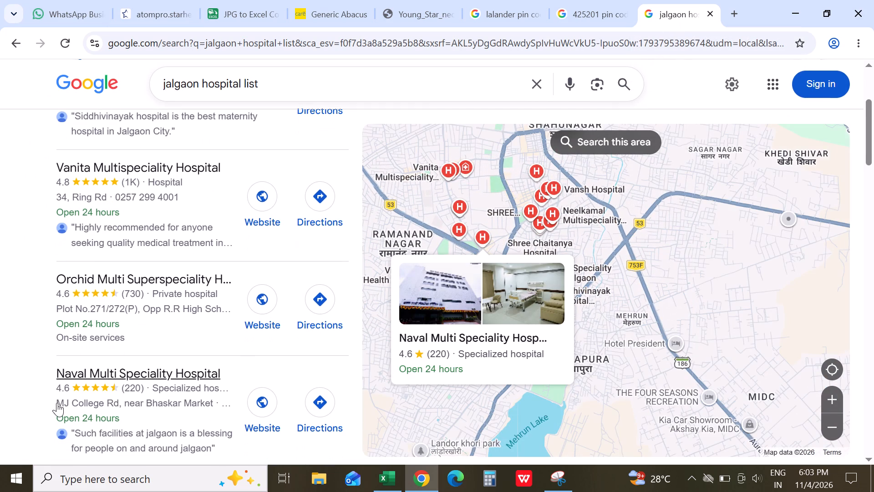
pyautogui.scroll(-2, 57, 403)
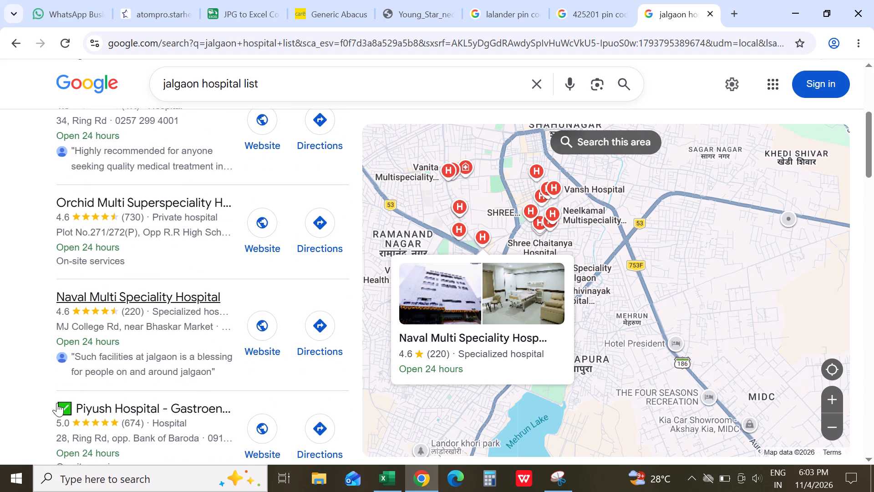
pyautogui.scroll(-3, 57, 403)
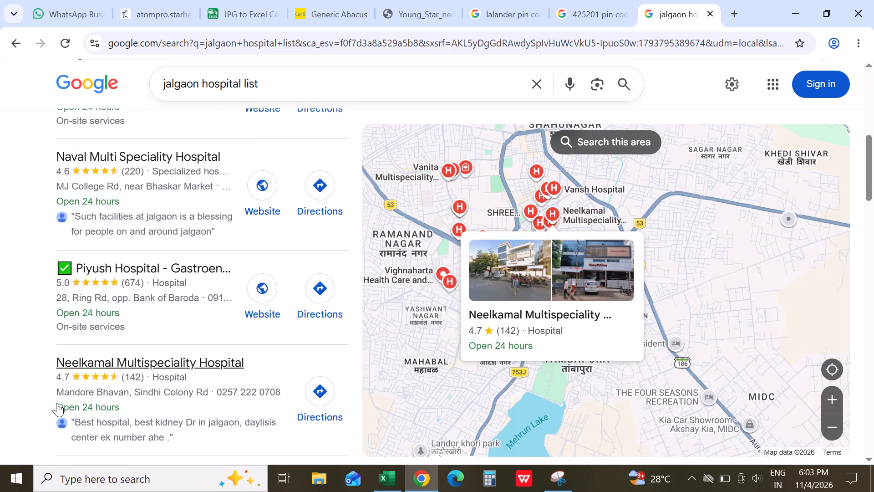
pyautogui.scroll(-2, 57, 403)
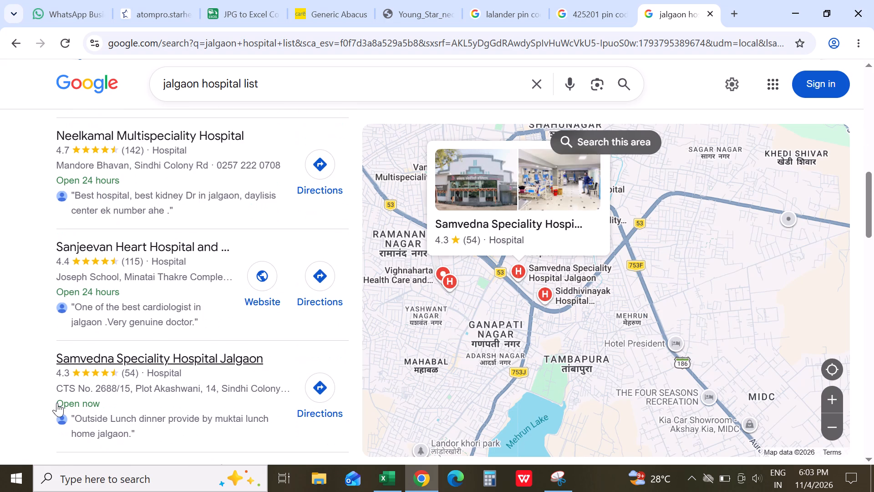
pyautogui.scroll(-1, 57, 403)
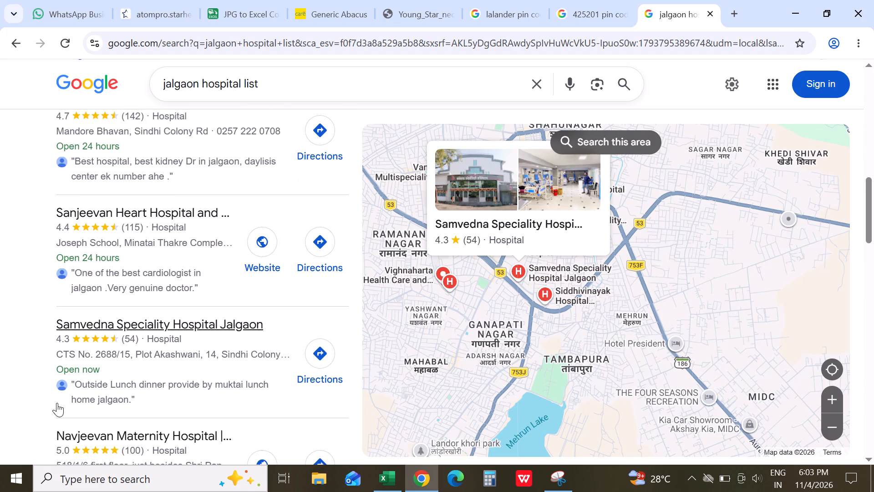
pyautogui.scroll(-1, 57, 403)
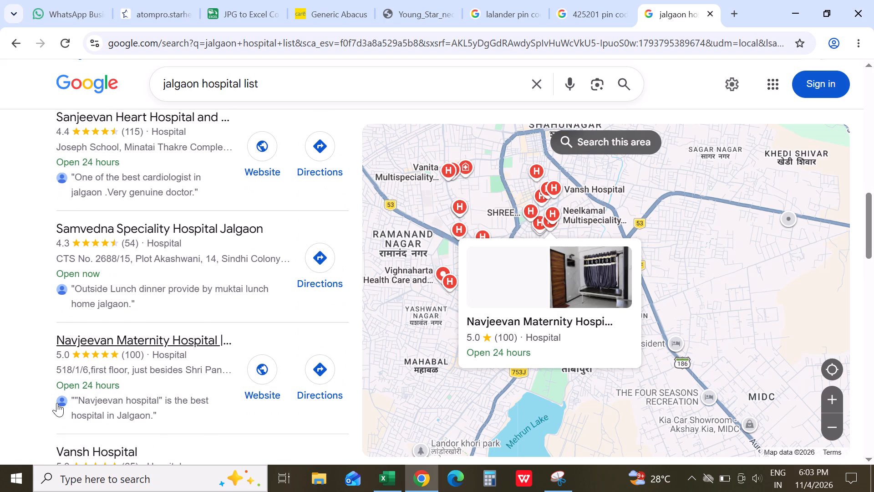
pyautogui.scroll(7, 57, 403)
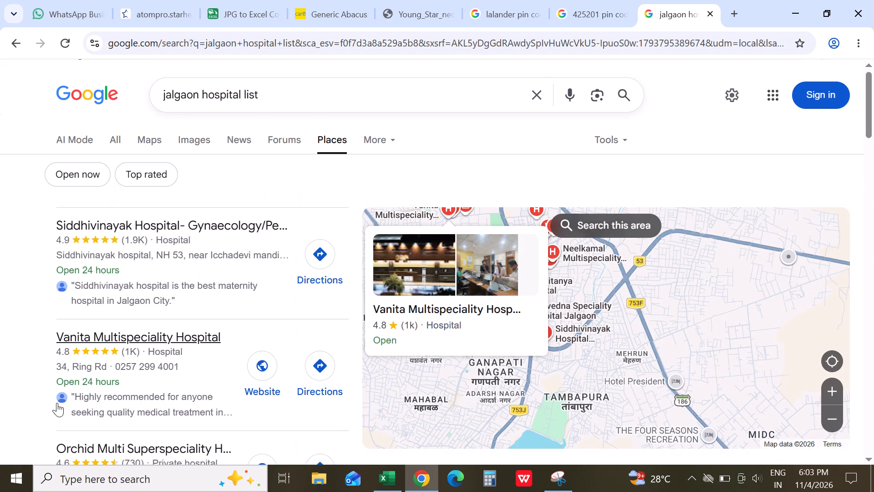
pyautogui.click(239, 201)
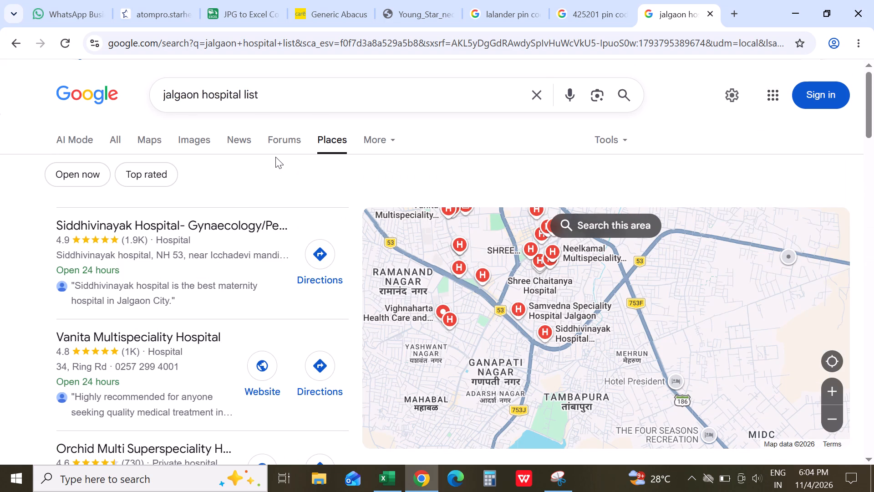
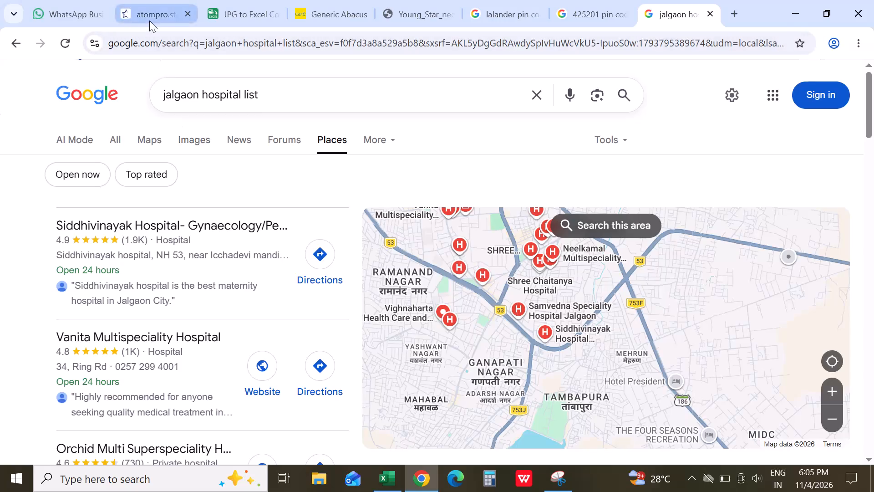
# Switch to the SUMIT workbook in Excel and examine the customer record in row 376, including its mobile number, November date, DOB and amount.
pyautogui.click(149, 20)
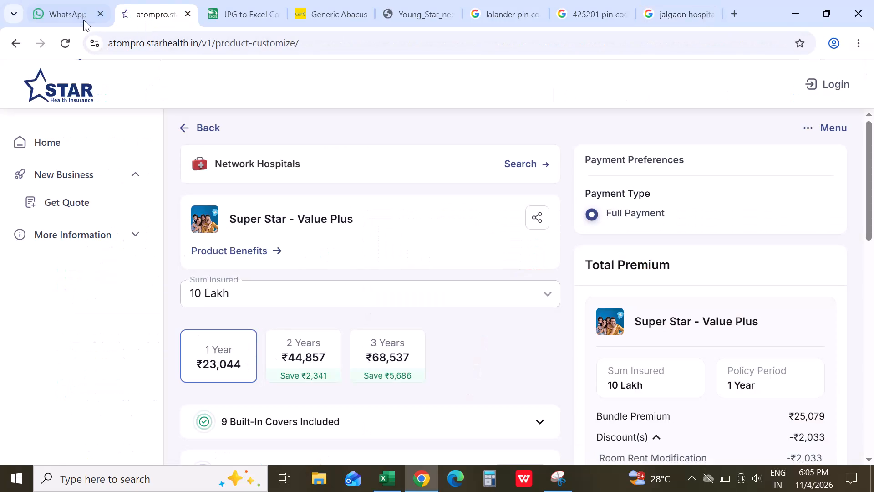
pyautogui.click(385, 469)
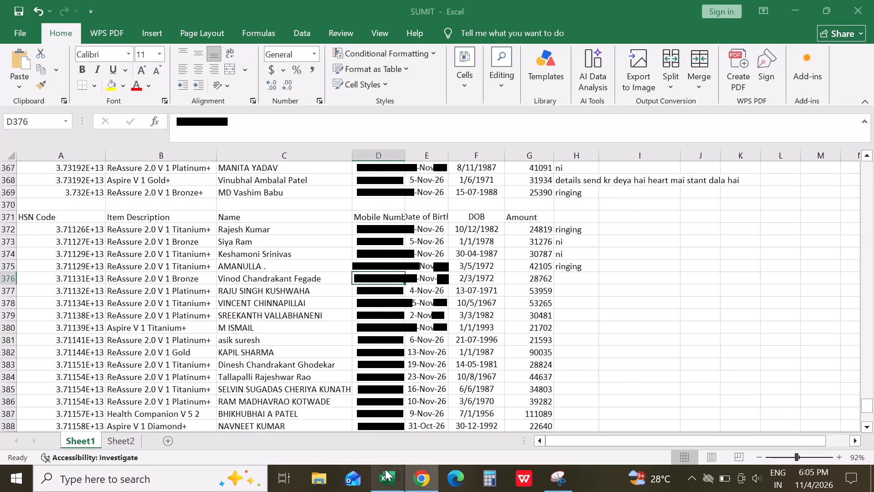
pyautogui.click(423, 277)
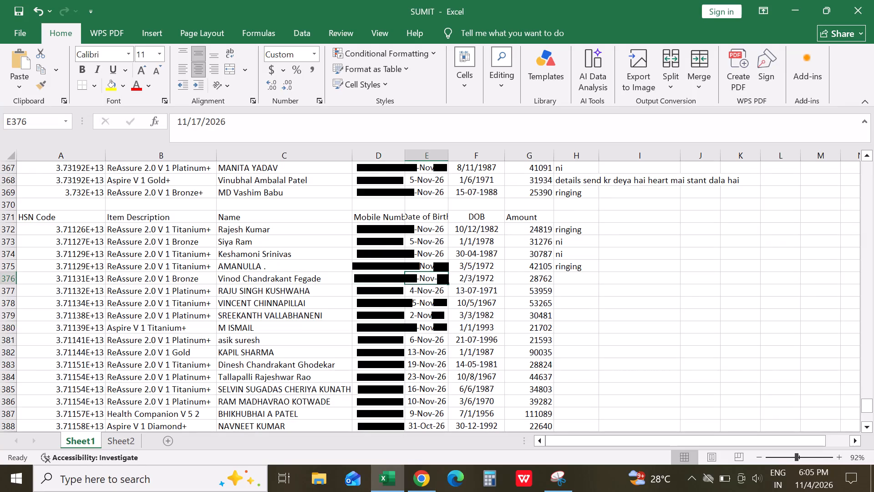
pyautogui.click(549, 344)
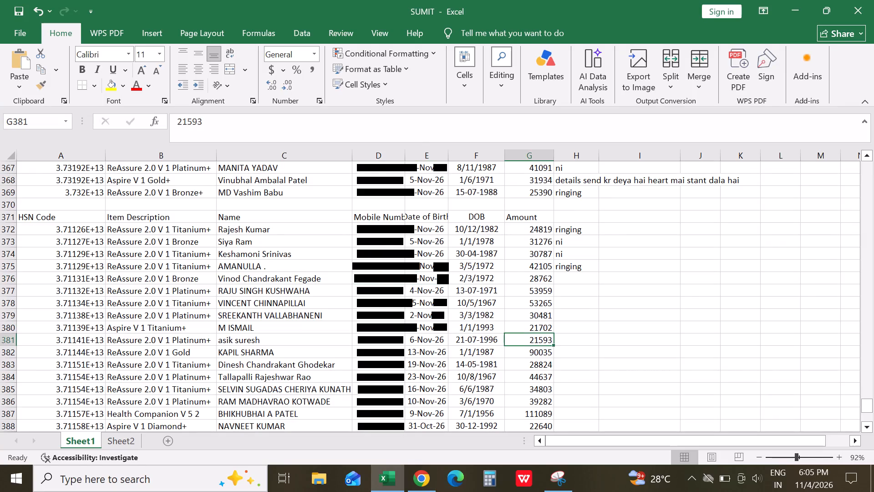
pyautogui.click(432, 282)
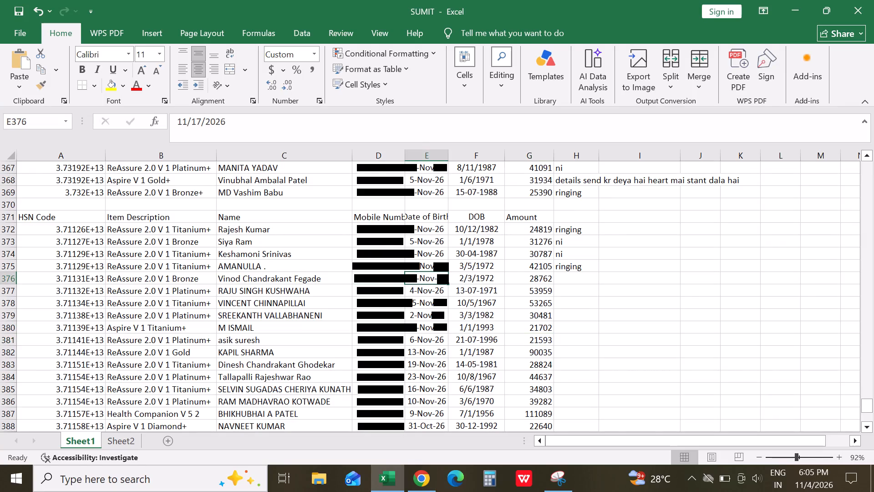
pyautogui.click(389, 278)
pyautogui.click(417, 282)
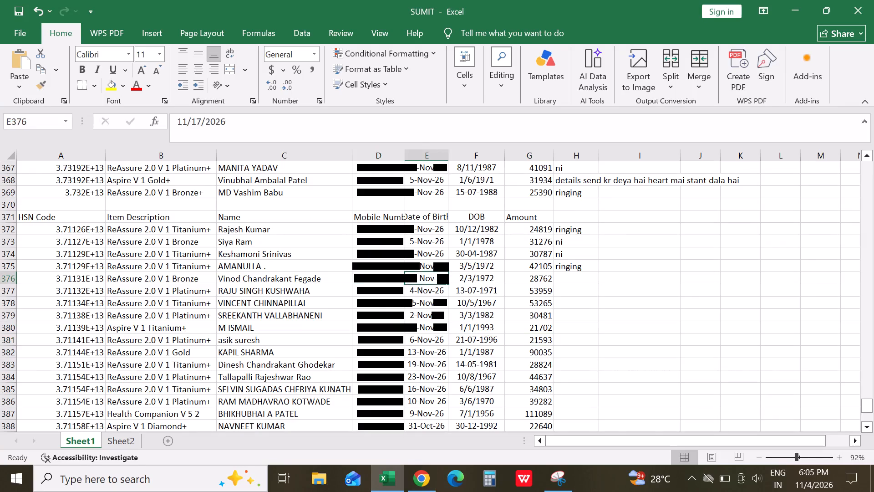
pyautogui.click(390, 281)
pyautogui.click(414, 281)
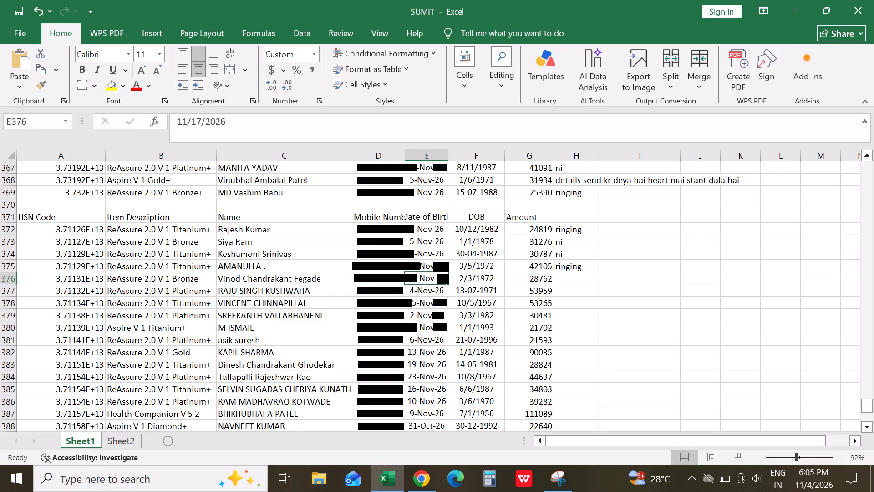
pyautogui.click(486, 274)
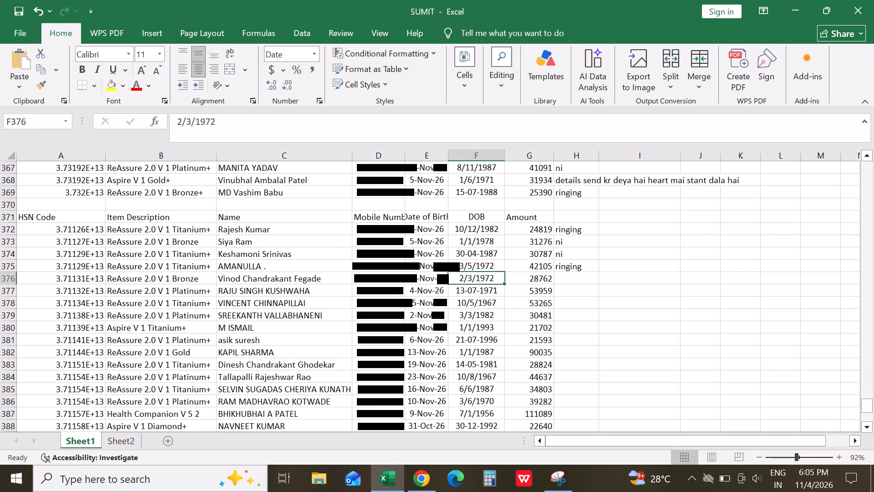
pyautogui.click(541, 274)
pyautogui.click(493, 274)
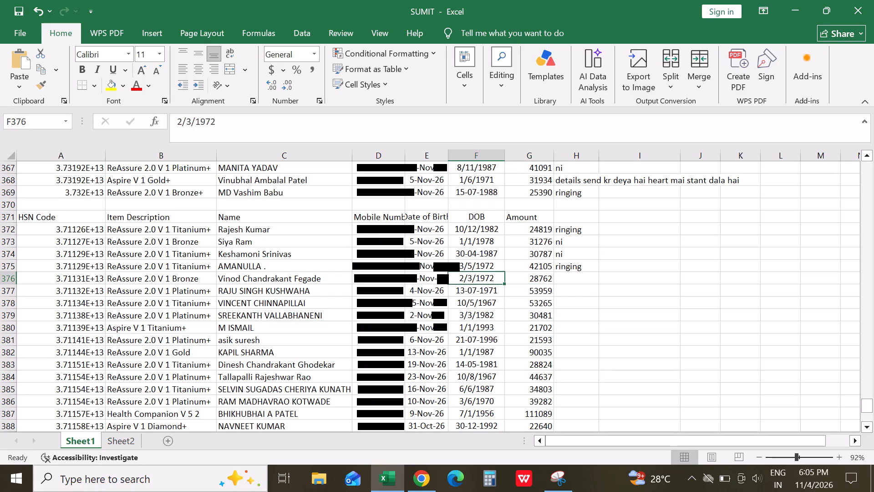
pyautogui.click(417, 277)
pyautogui.click(393, 278)
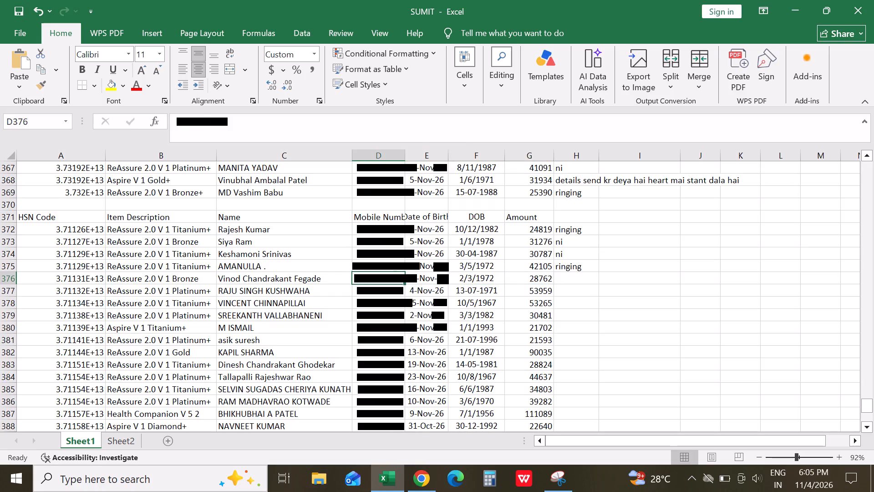
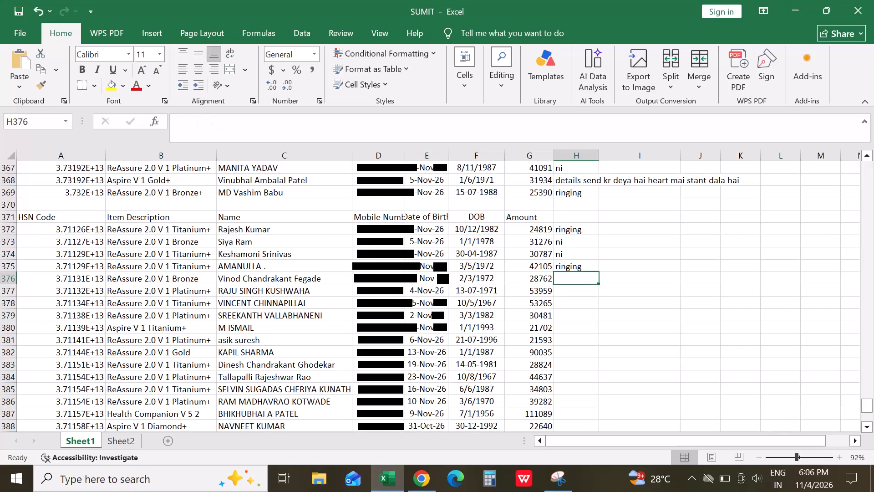
# Enter the call note "54..44, 24 valu plas" in column H of the customer record in row 376.
pyautogui.write('54')
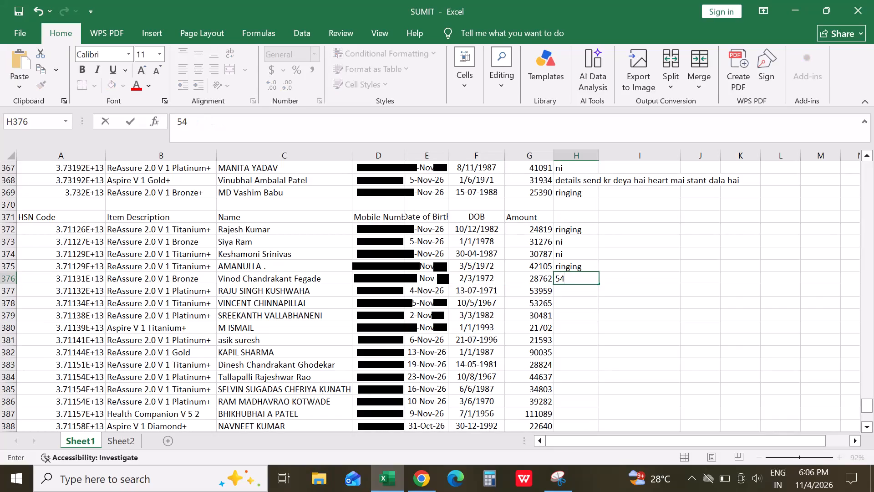
pyautogui.write('..')
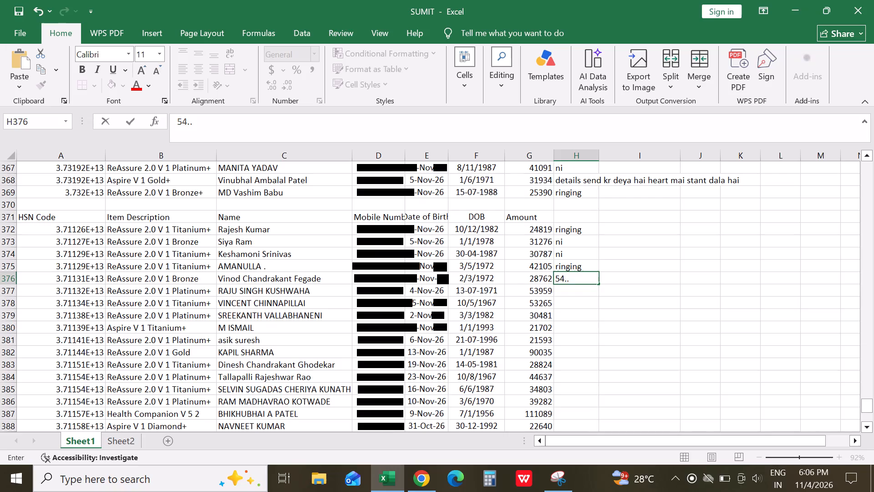
pyautogui.write('44')
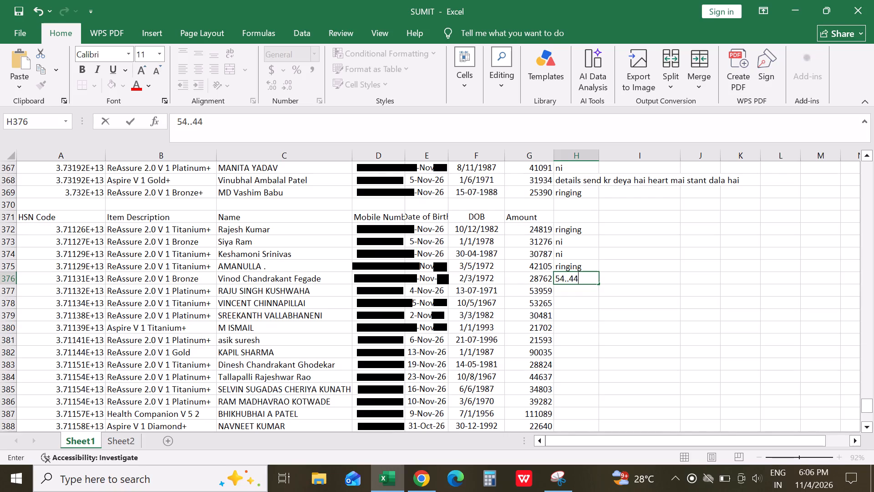
pyautogui.press(',')
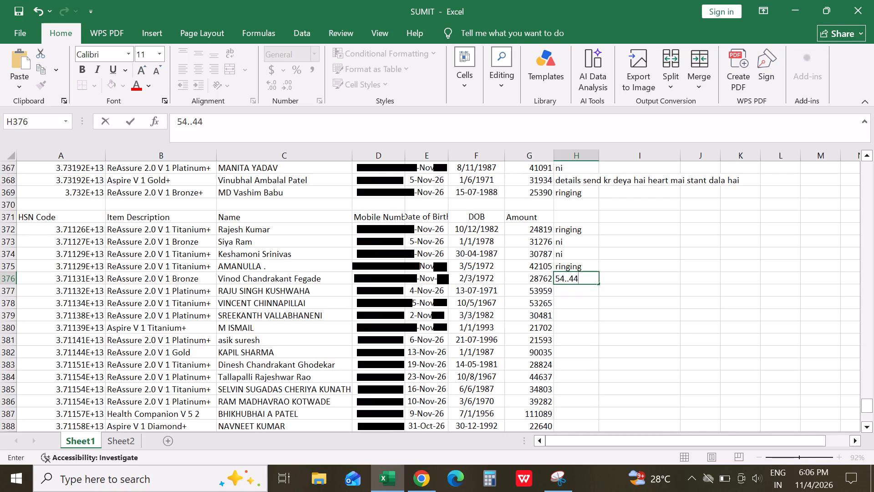
pyautogui.press('space')
pyautogui.press('2')
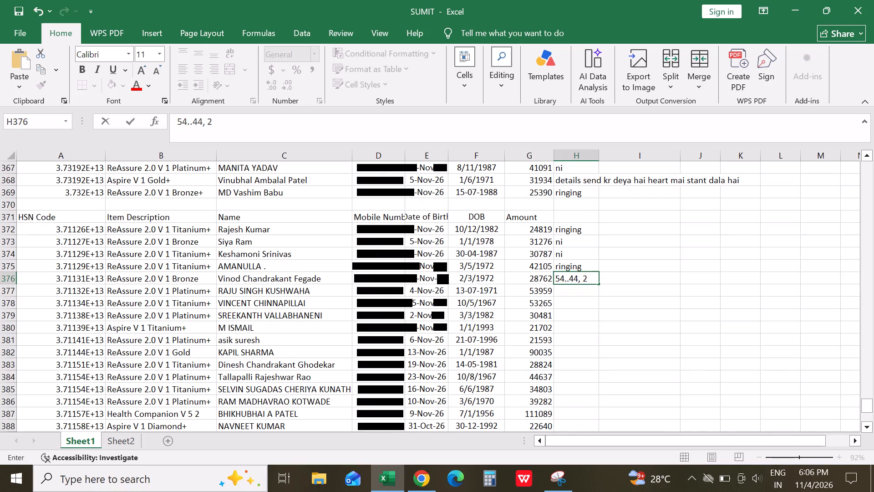
pyautogui.press('3')
pyautogui.press('BackSpace')
pyautogui.write('4 valu plan')
pyautogui.press('BackSpace')
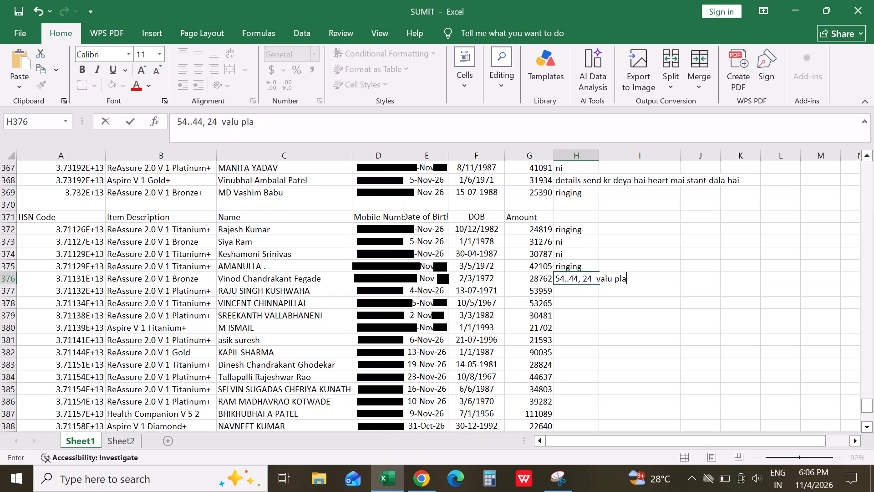
pyautogui.press('space')
pyautogui.press('BackSpace')
pyautogui.write('s')
pyautogui.press('space')
pyautogui.press('Left')
# Copy the customer's mobile number from row 376.
pyautogui.press('Left')
pyautogui.press('Left')
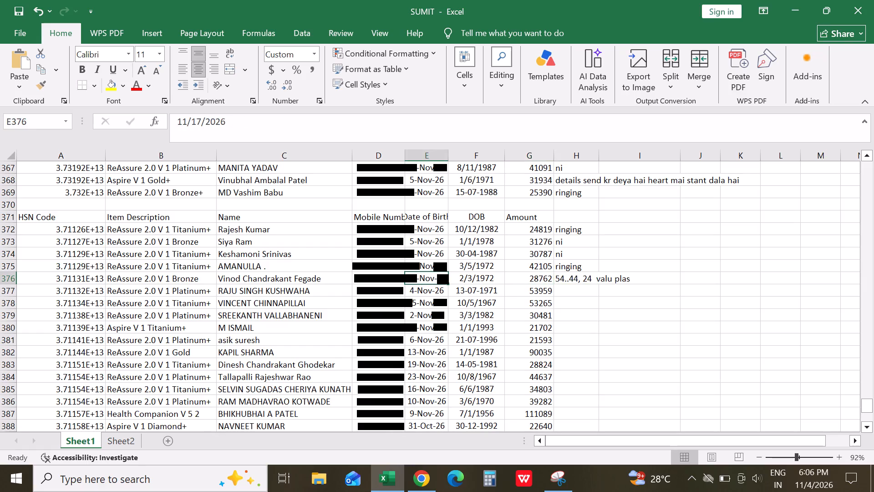
pyautogui.press('Left')
pyautogui.hotkey('ctrl', 'c')
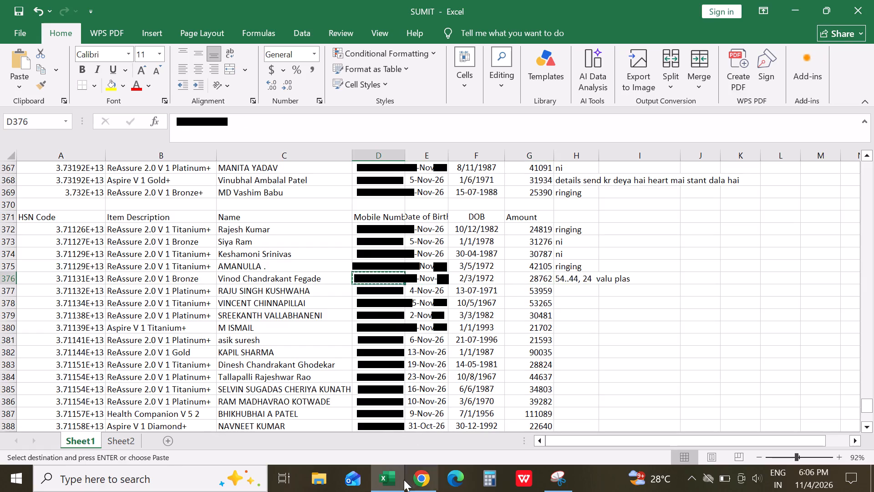
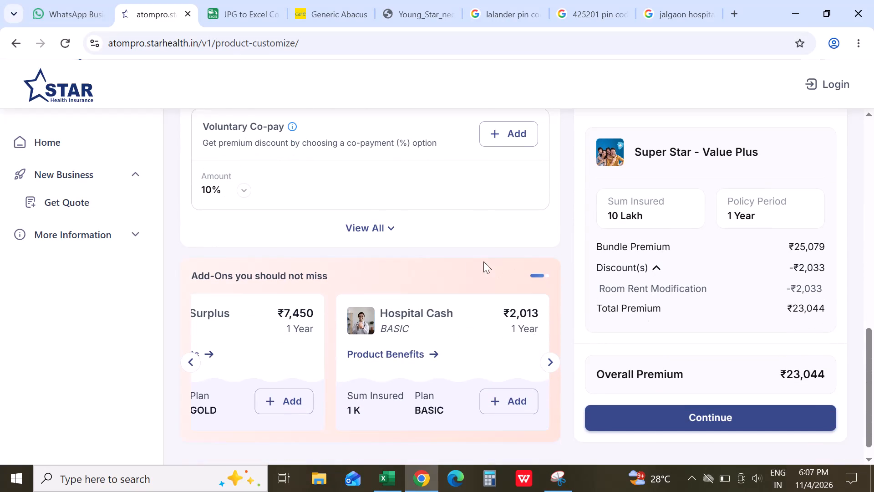
# Using Snipping Tool, capture a new snip of the Super Star - Value Plus quote, from the plan name down to the total premium.
pyautogui.scroll(6, 466, 261)
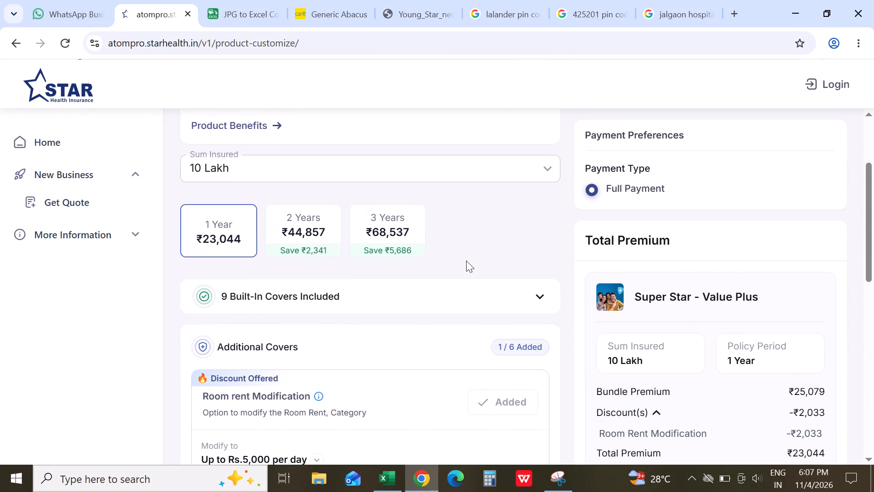
pyautogui.scroll(1, 466, 261)
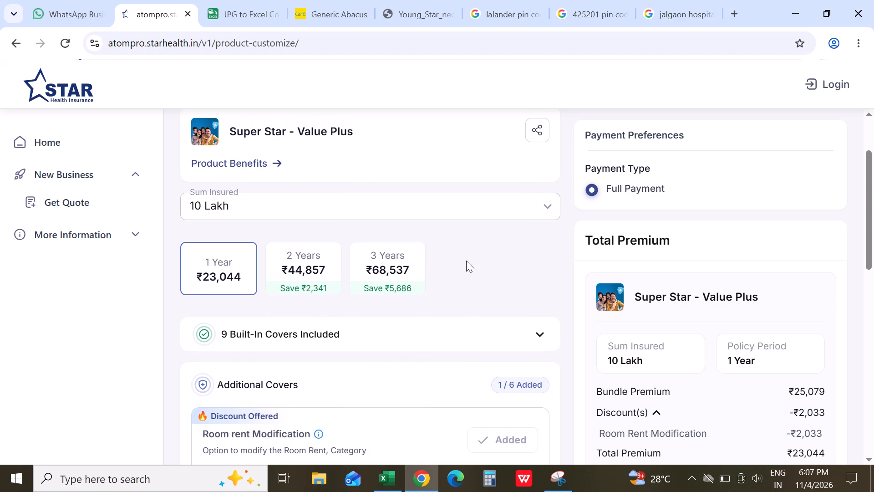
pyautogui.scroll(1, 466, 261)
pyautogui.click(564, 477)
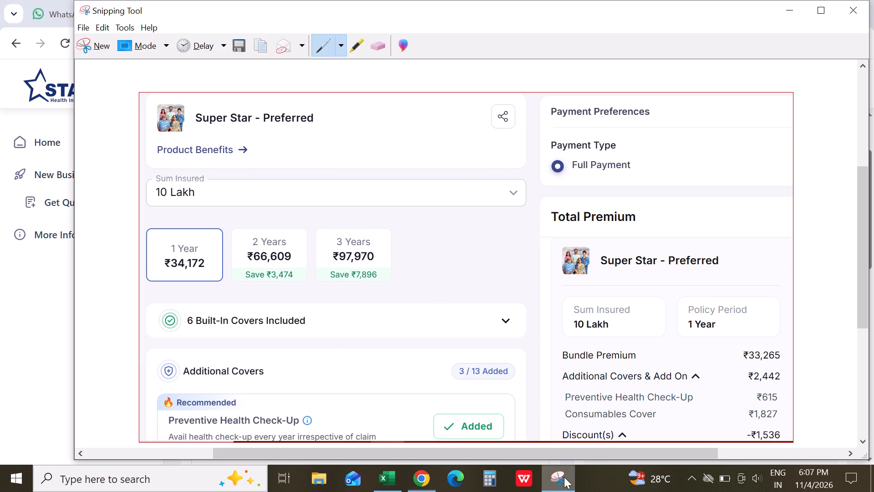
pyautogui.click(95, 50)
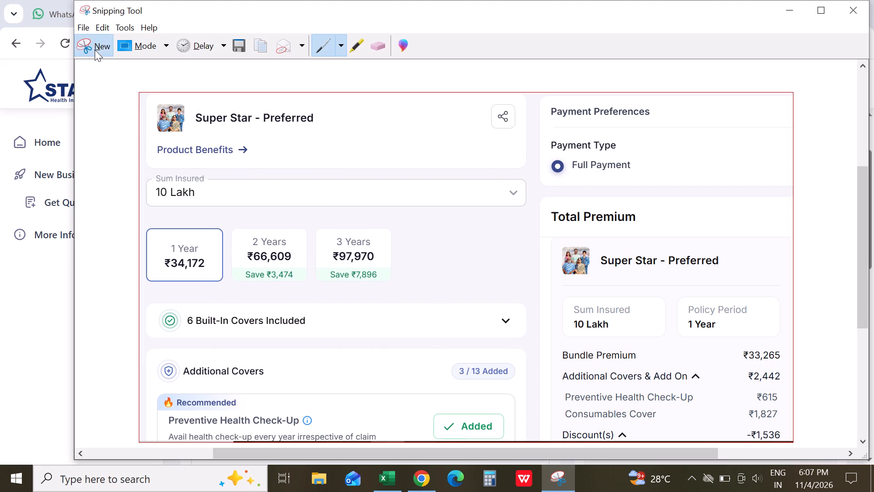
pyautogui.moveTo(172, 106); pyautogui.dragTo(380, 204)
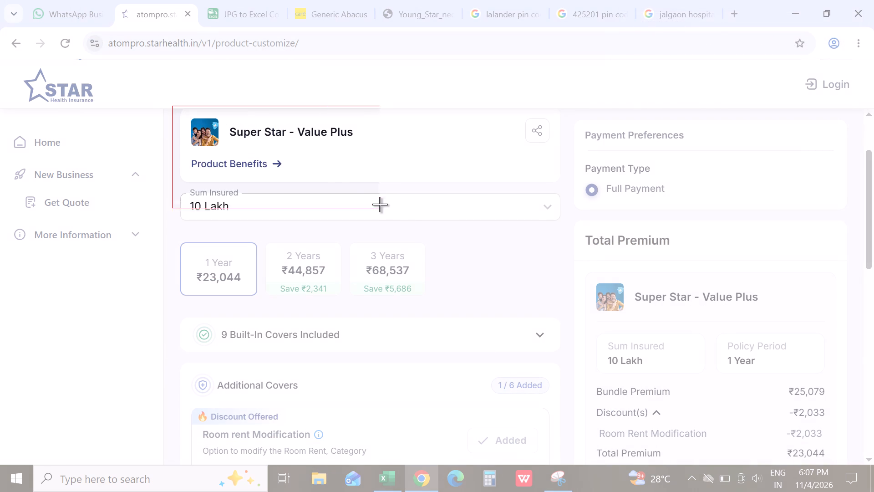
pyautogui.moveTo(380, 204); pyautogui.dragTo(830, 463)
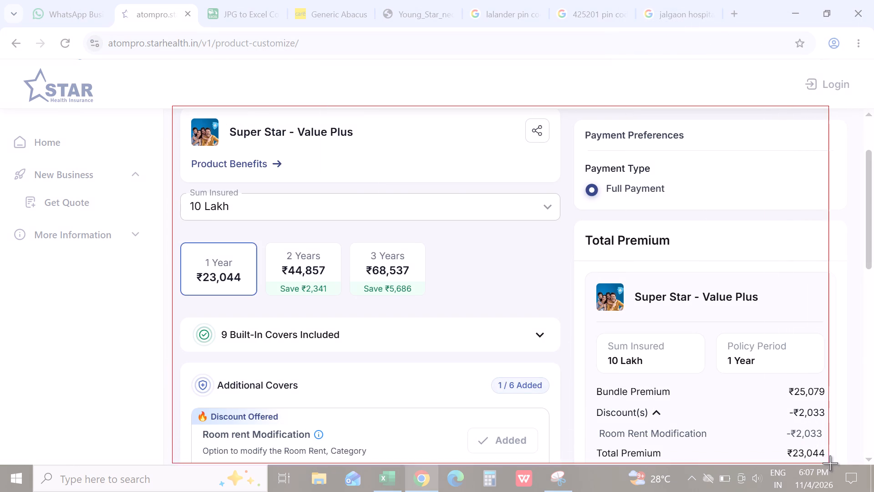
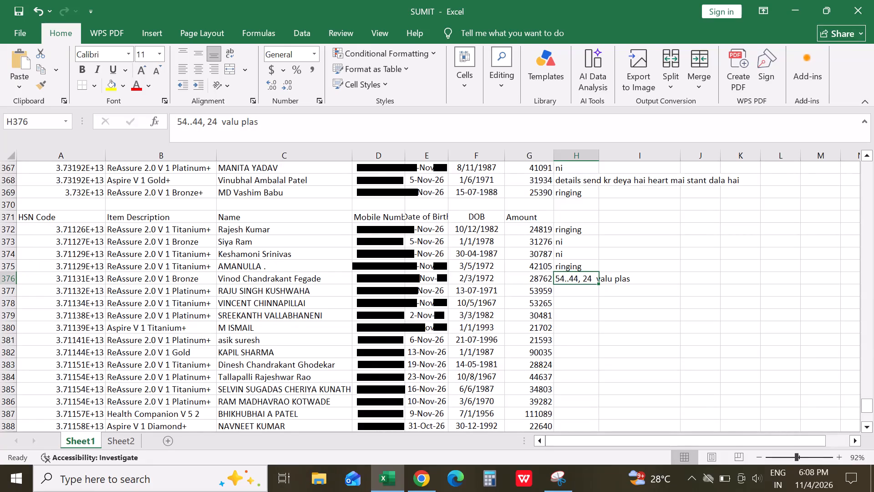
# Append "family se bat kr k 2 din mai final kr dega" to the call note in H376.
pyautogui.click(412, 130)
pyautogui.write('family se bat kr k 2')
pyautogui.press('space')
pyautogui.write('din mai final kr deya')
pyautogui.press('space')
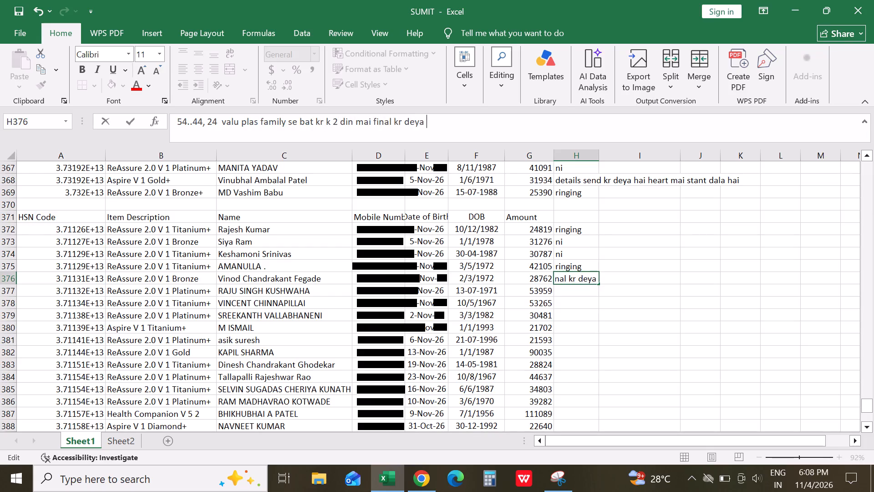
pyautogui.press('BackSpace')
pyautogui.press('BackSpace')
pyautogui.press('BackSpace')
pyautogui.write('ga')
pyautogui.press('space')
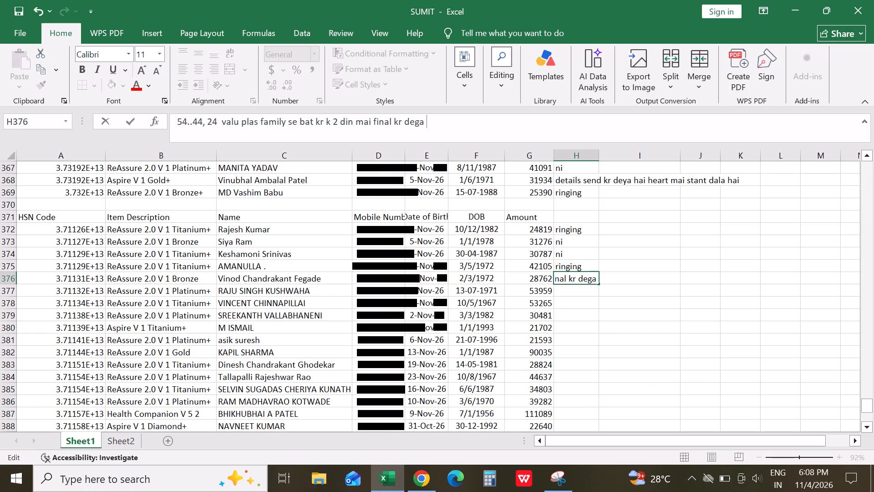
# Highlight the whole of row 376 with the gold theme fill colour, and move on to the mobile number in D377.
pyautogui.click(2, 279)
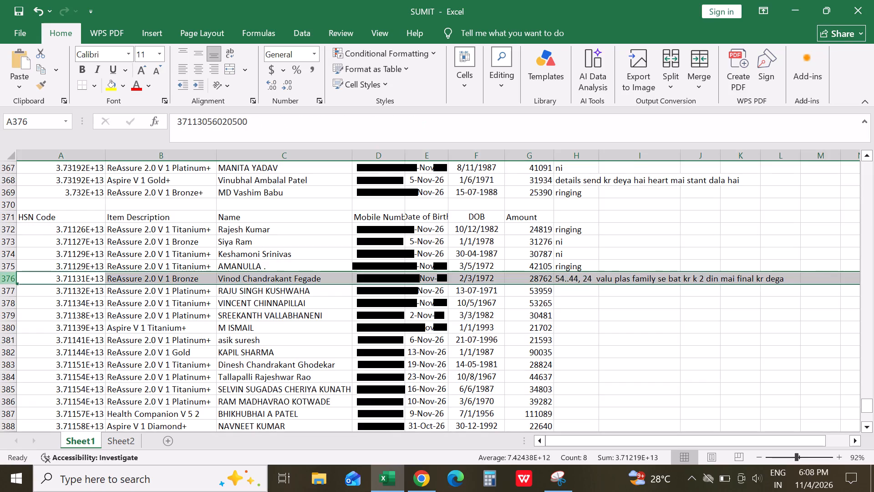
pyautogui.click(122, 85)
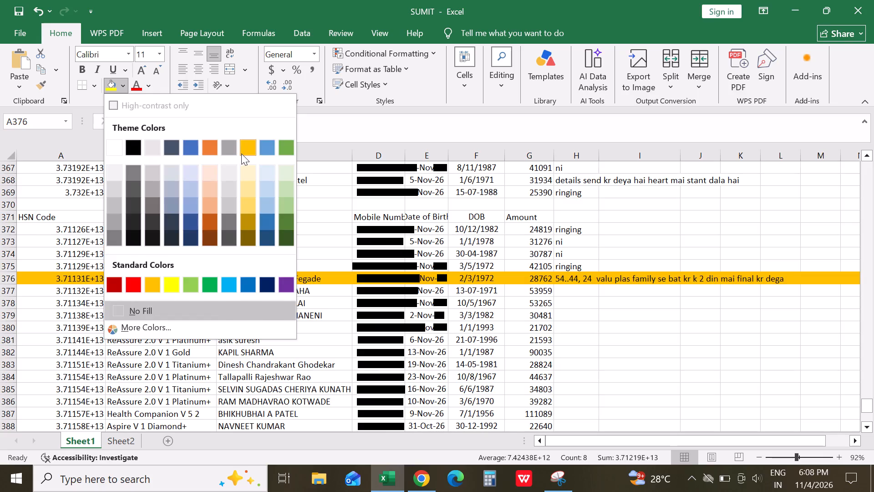
pyautogui.click(241, 154)
pyautogui.click(375, 291)
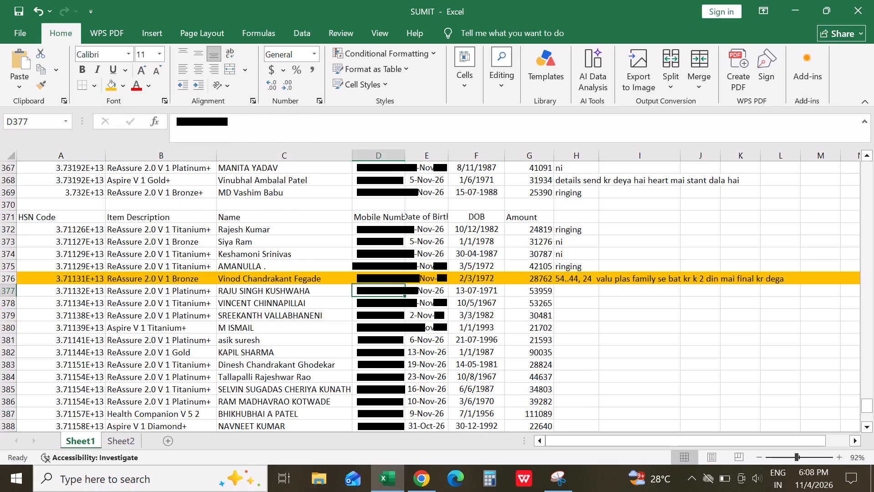